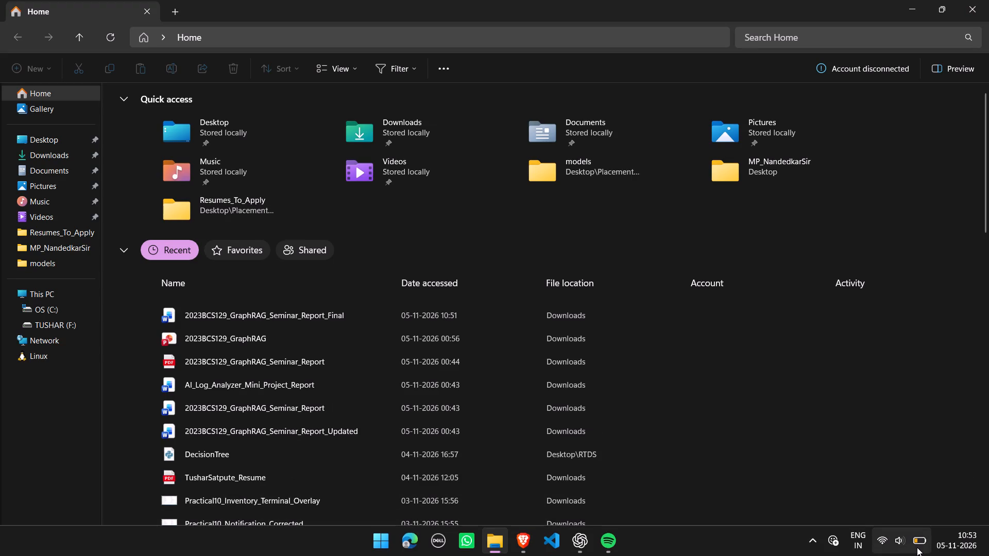
double_click(552, 315)
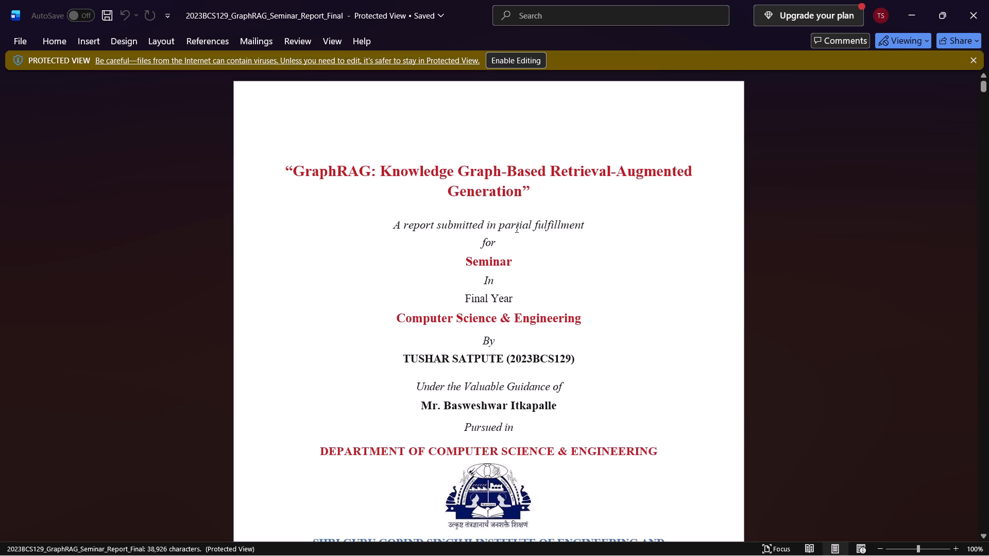
Examine the layout of the report's front pages in Word, from the title page and certificate through the acknowledgement to the abstract.
scroll(517, 228, "down", 2)
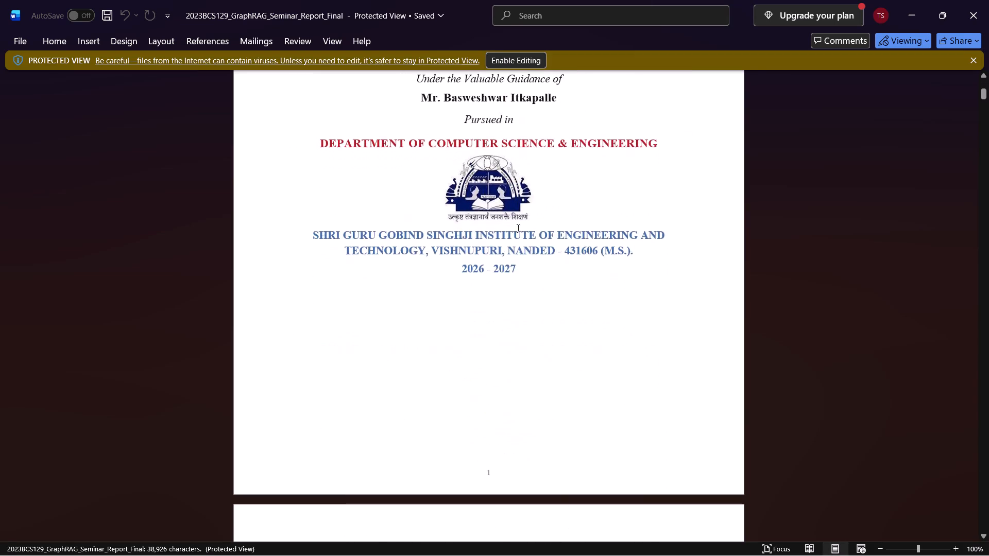
scroll(517, 228, "down", 3)
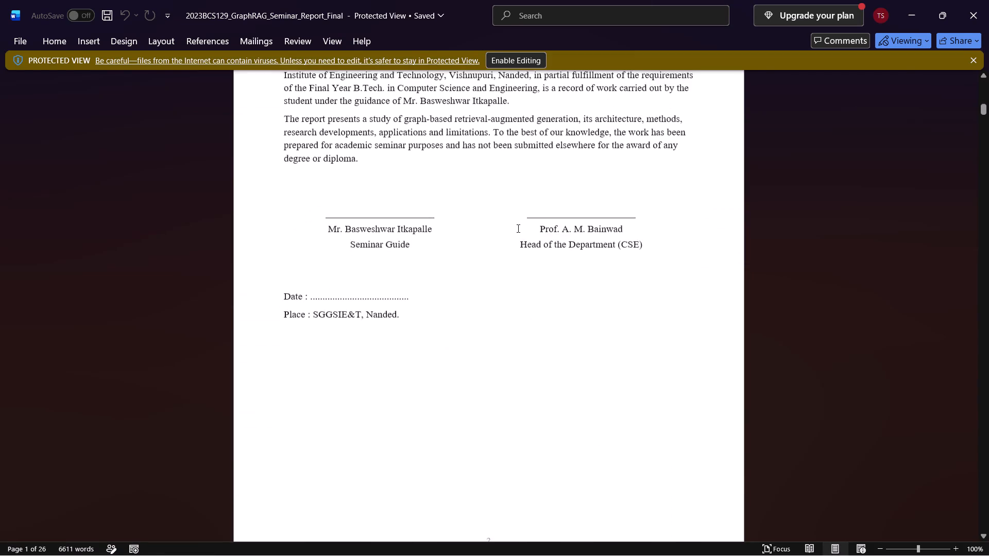
scroll(517, 228, "down", 4)
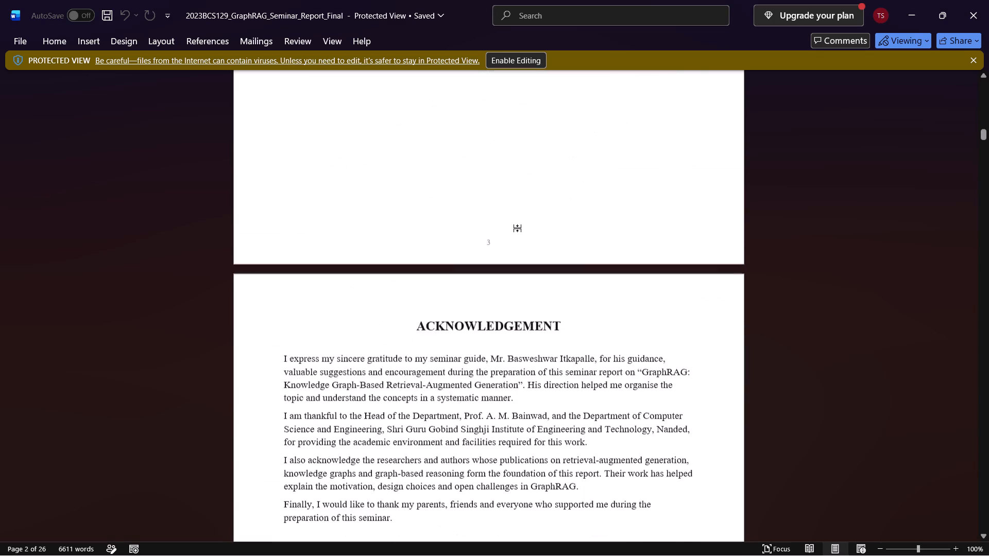
scroll(517, 228, "down", 3)
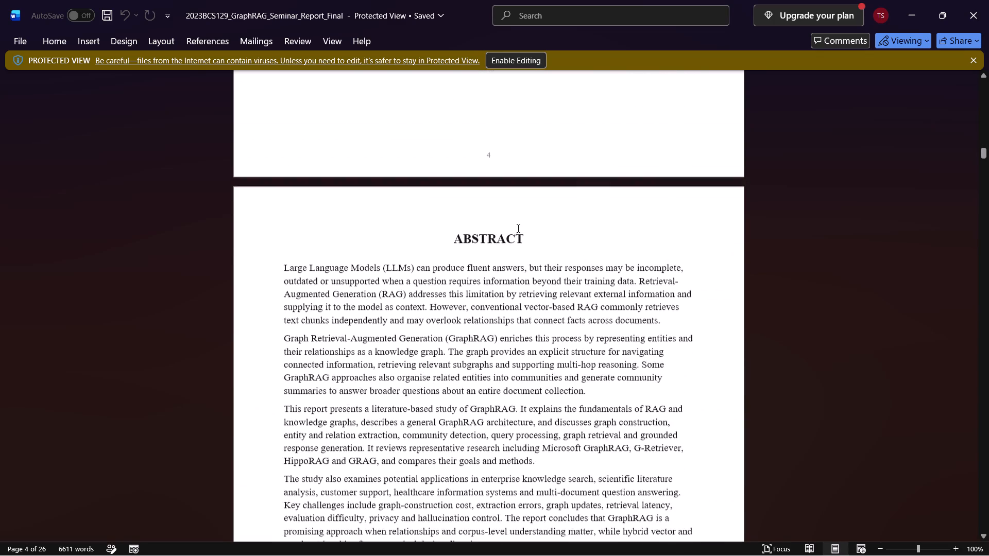
Examine the Table of Contents across its two pages, including how the rows split after 3.14 Subgraph Ranking.
scroll(517, 228, "down", 4)
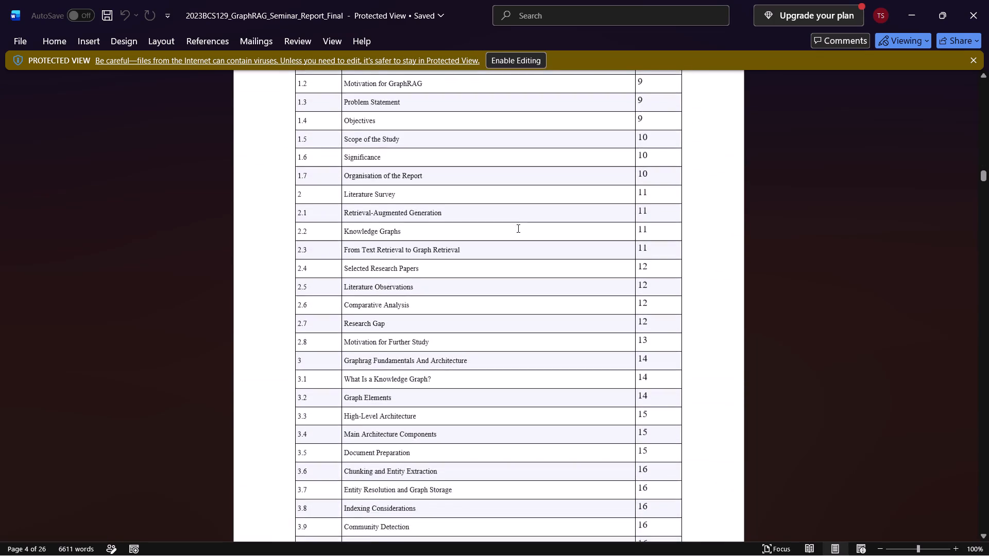
scroll(517, 228, "up", 1)
scroll(517, 228, "down", 2)
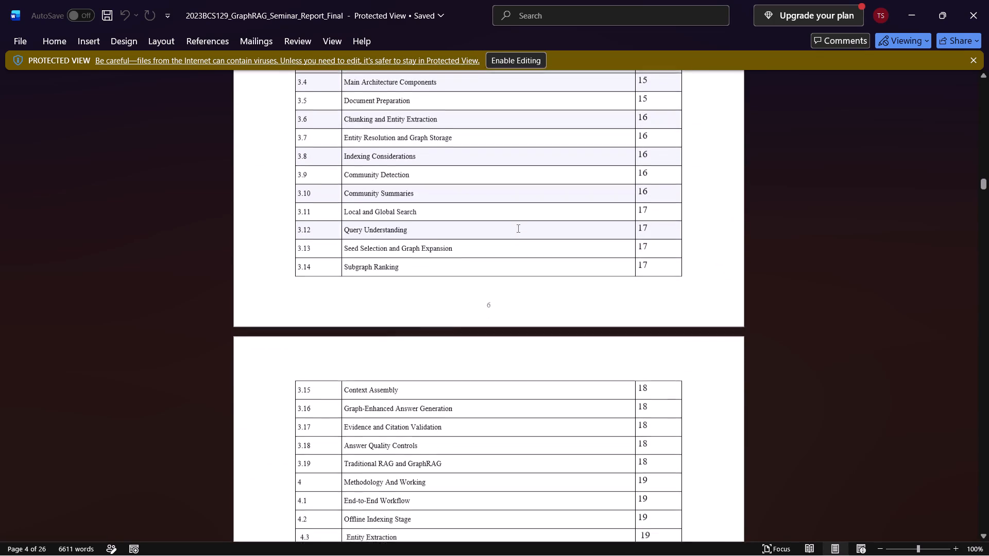
scroll(517, 228, "down", 2)
scroll(517, 228, "up", 4)
scroll(517, 228, "down", 1)
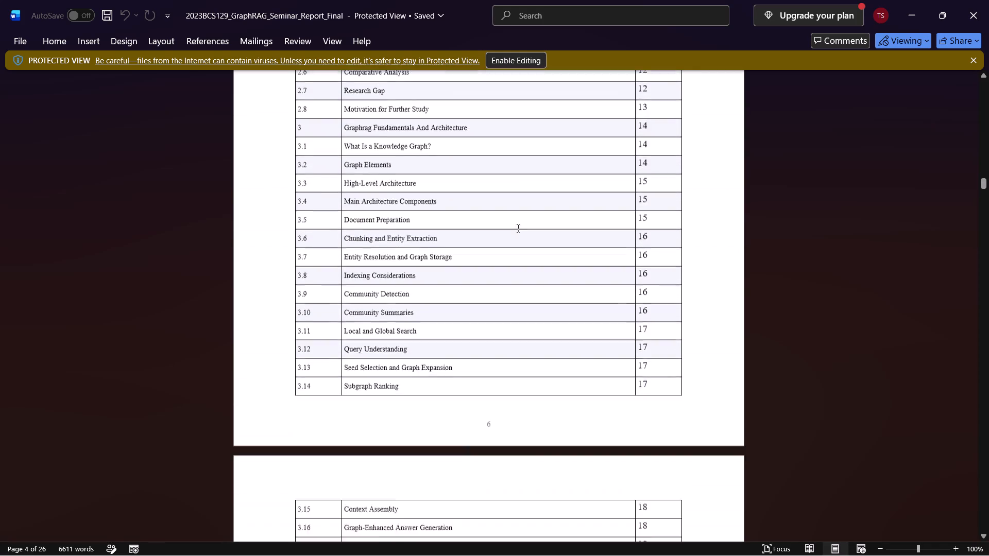
scroll(517, 228, "down", 1)
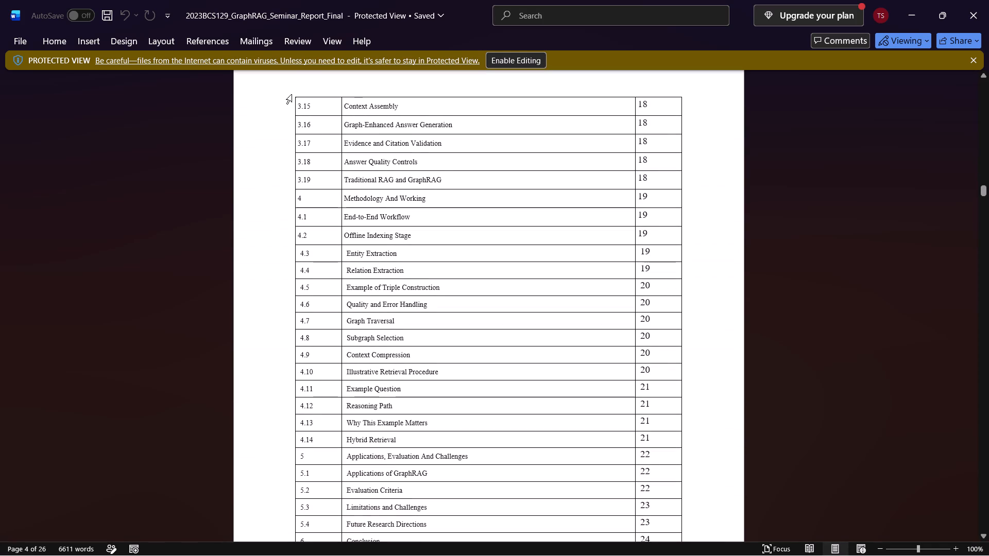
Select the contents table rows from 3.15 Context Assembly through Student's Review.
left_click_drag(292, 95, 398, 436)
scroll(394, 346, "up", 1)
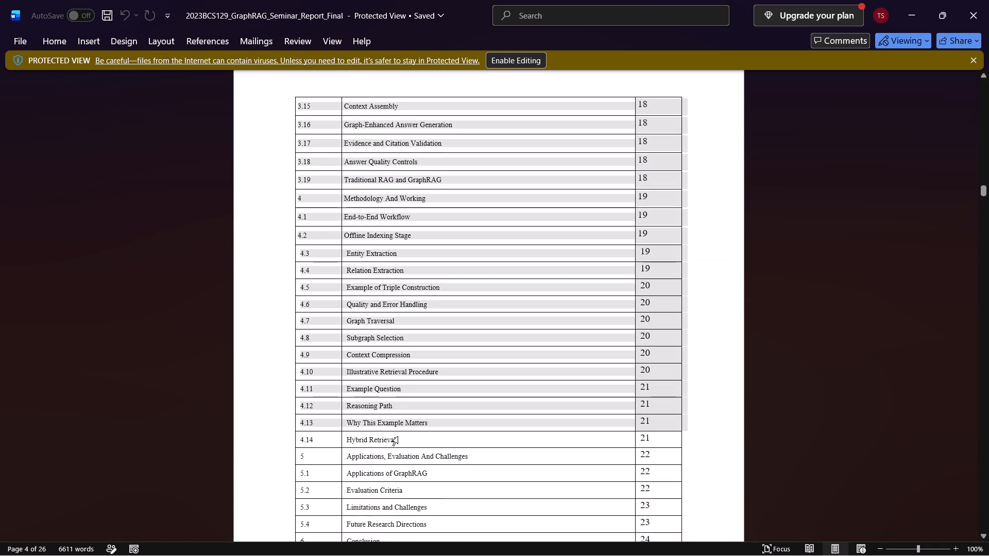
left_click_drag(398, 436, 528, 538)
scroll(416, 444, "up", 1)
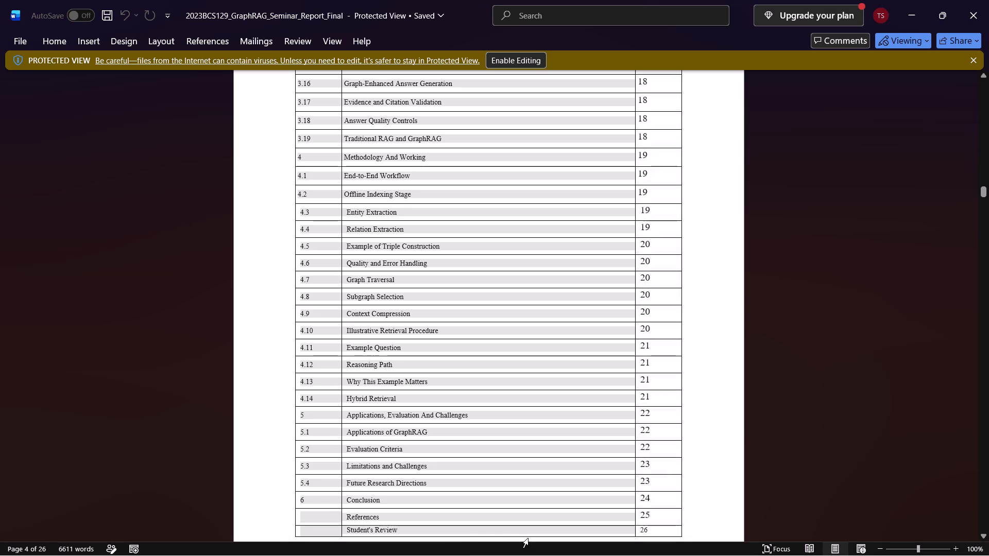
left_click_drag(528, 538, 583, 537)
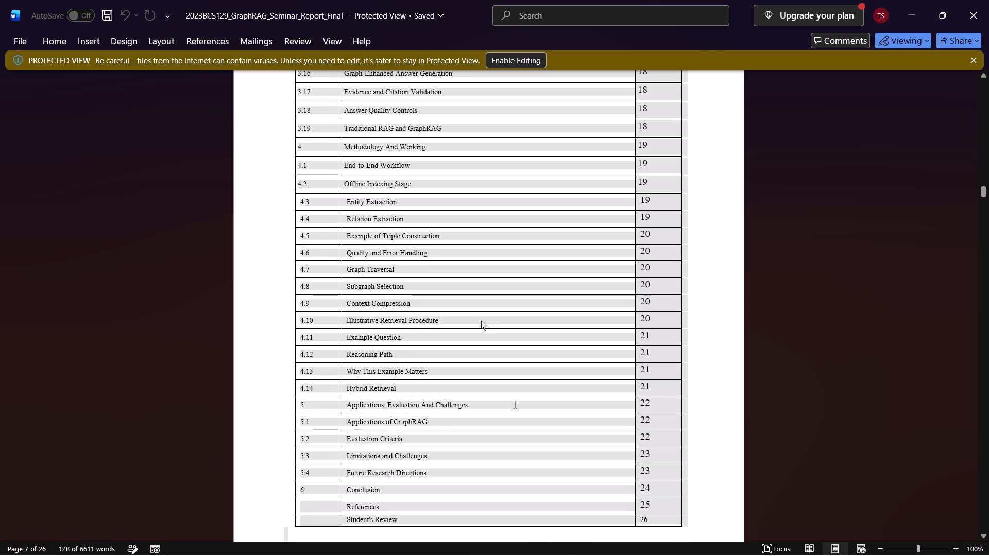
Enable editing of the protected seminar report.
left_click(493, 61)
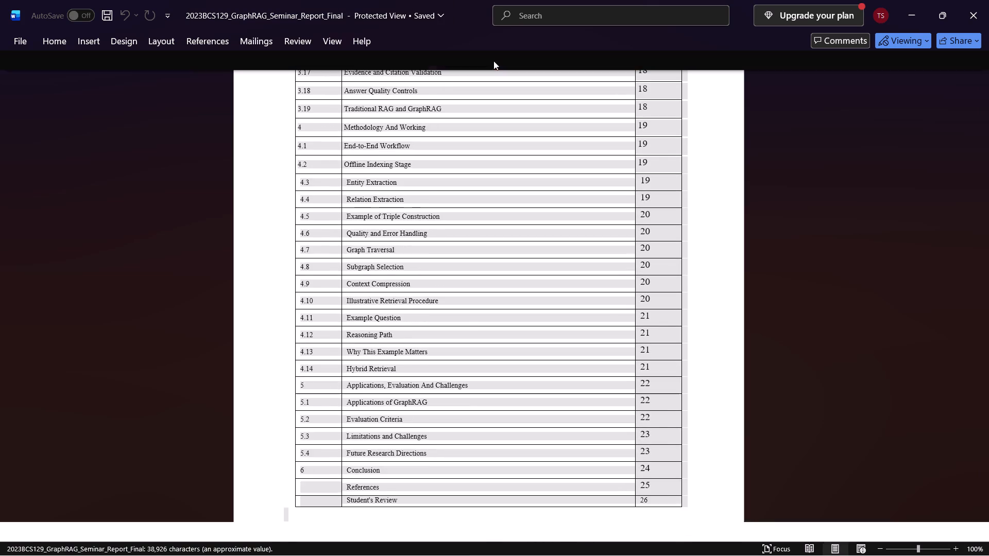
Add a blank line after the Student's Review text in the last row of the Table of Contents.
scroll(471, 318, "down", 2)
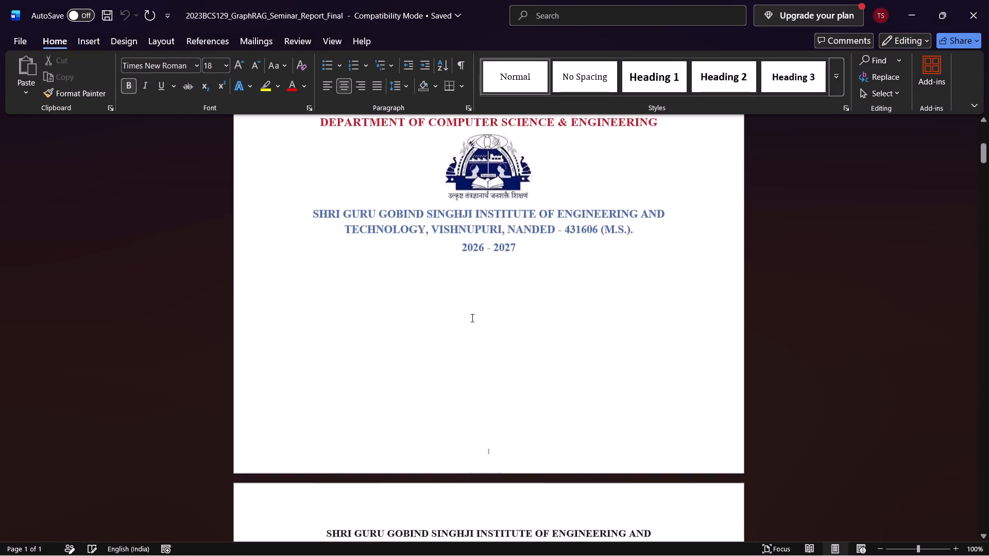
scroll(471, 318, "down", 6)
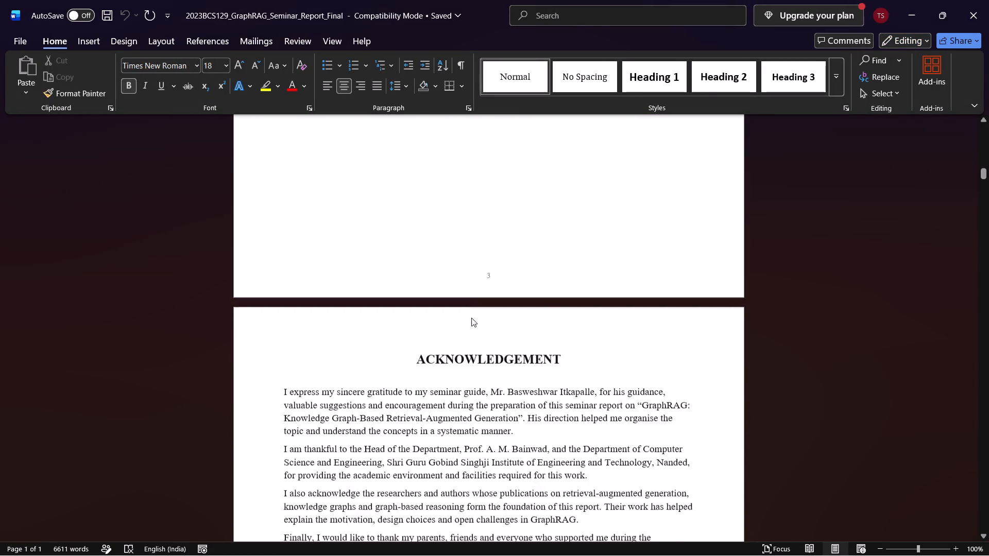
scroll(471, 318, "down", 4)
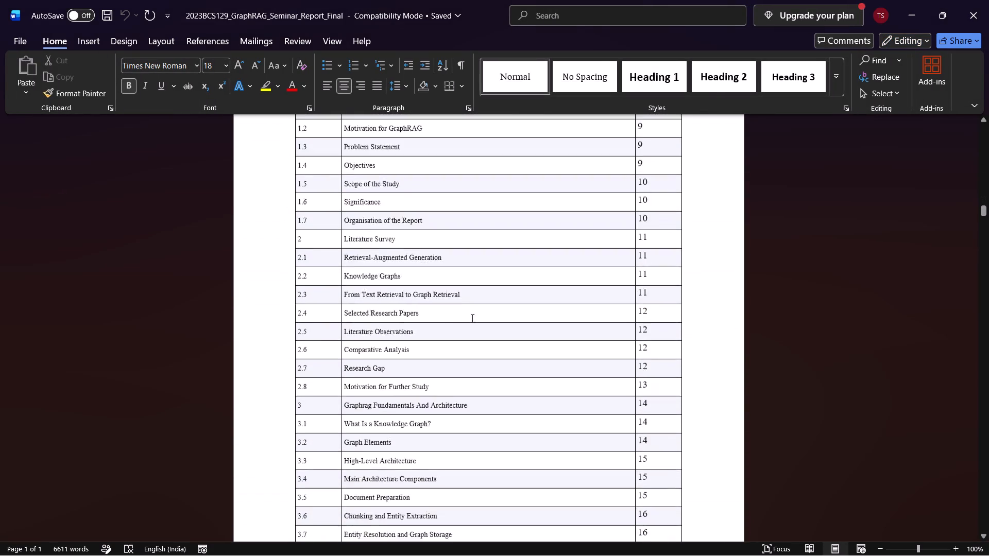
scroll(471, 318, "down", 3)
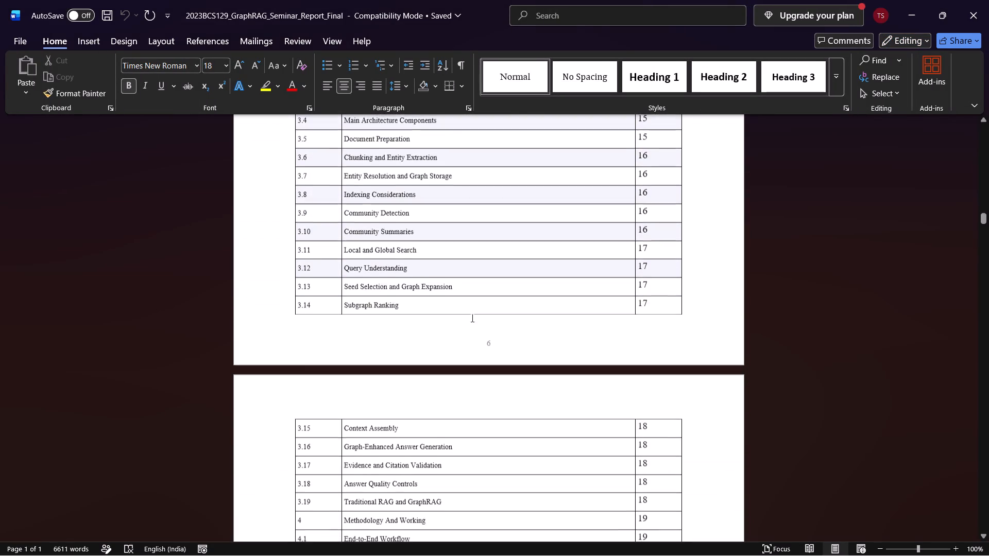
scroll(471, 318, "down", 3)
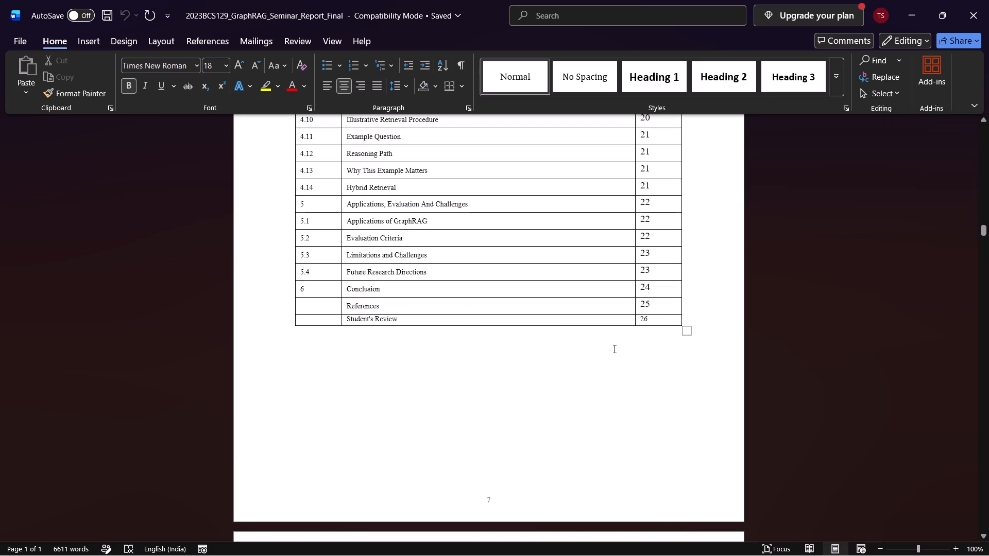
left_click(422, 320)
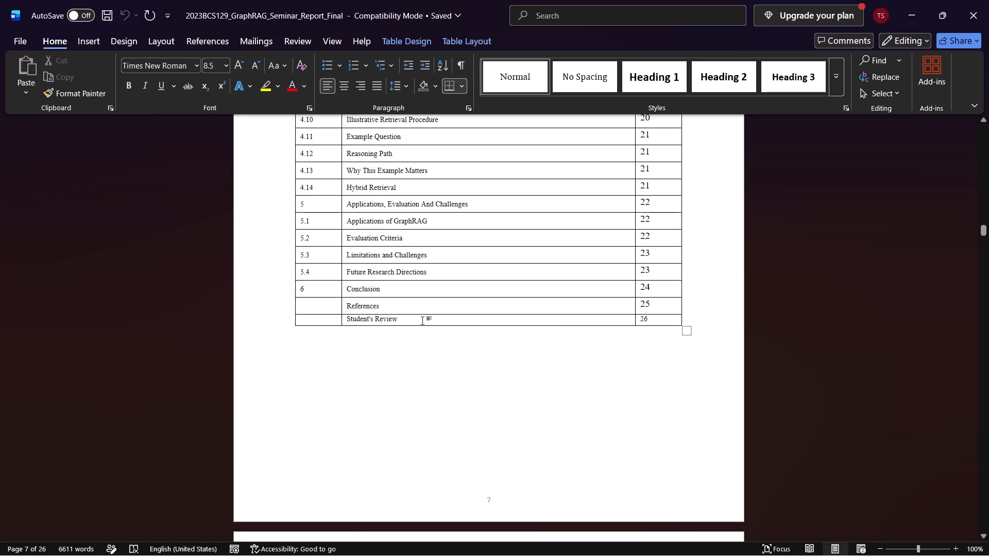
key("Return")
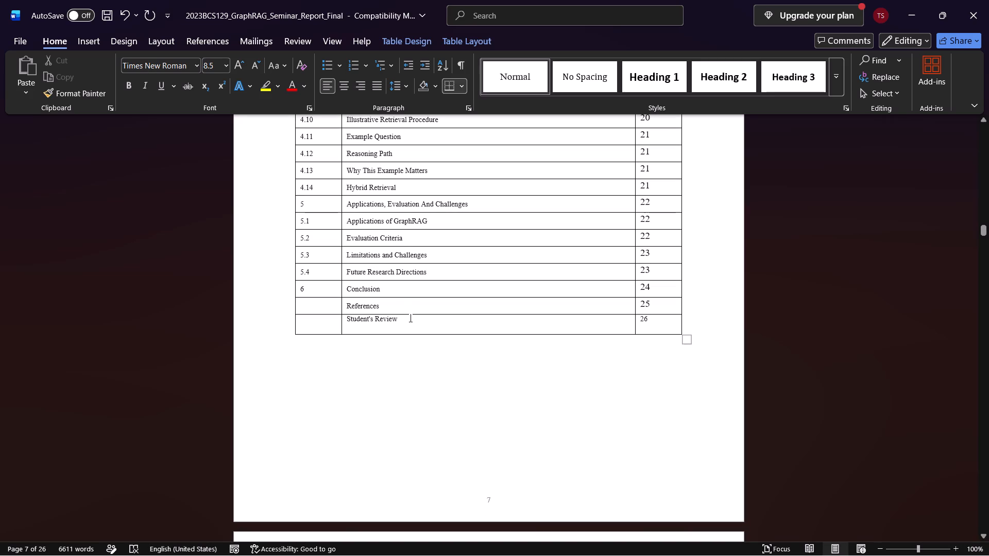
Centre-align the Student's Review text in the last row of the Table of Contents.
left_click_drag(410, 319, 351, 318)
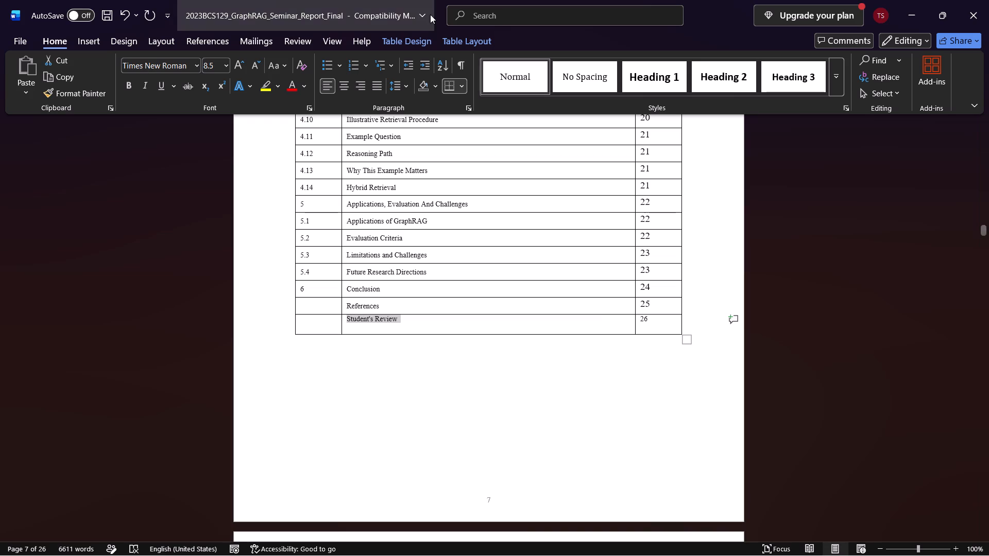
left_click(345, 82)
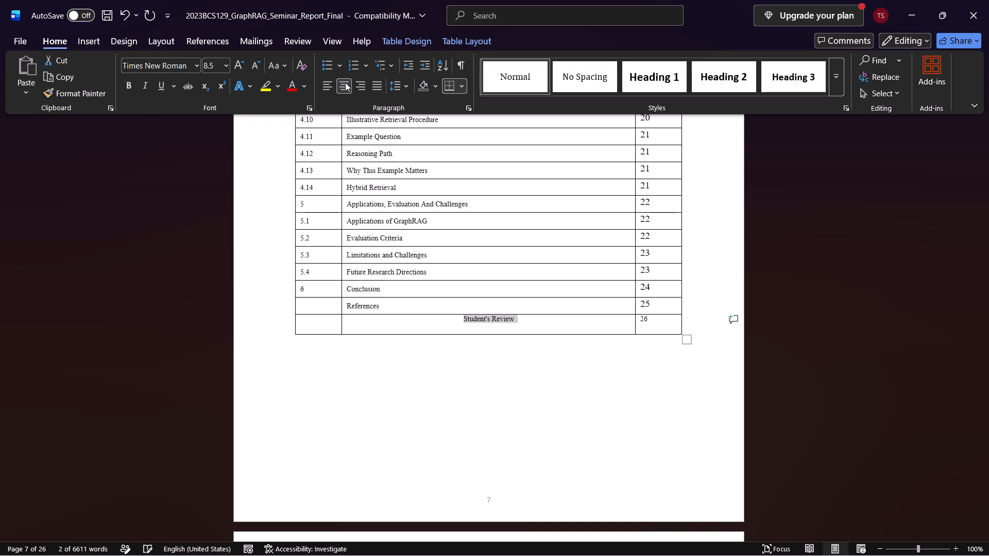
Left-align the Student's Review text in the last row of the Table of Contents.
left_click(331, 82)
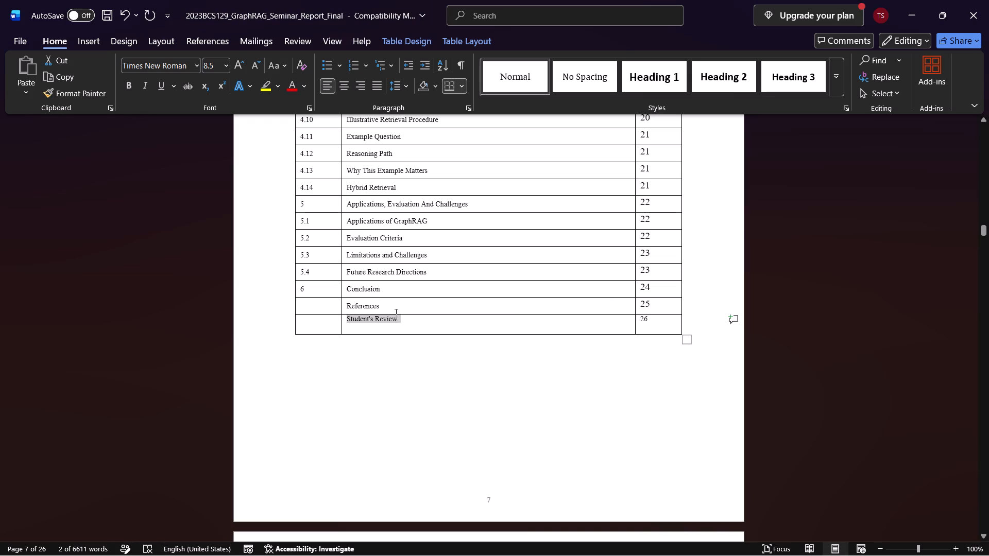
Set the line spacing of the Student's Review line in the Table of Contents to 1.15.
left_click(352, 318)
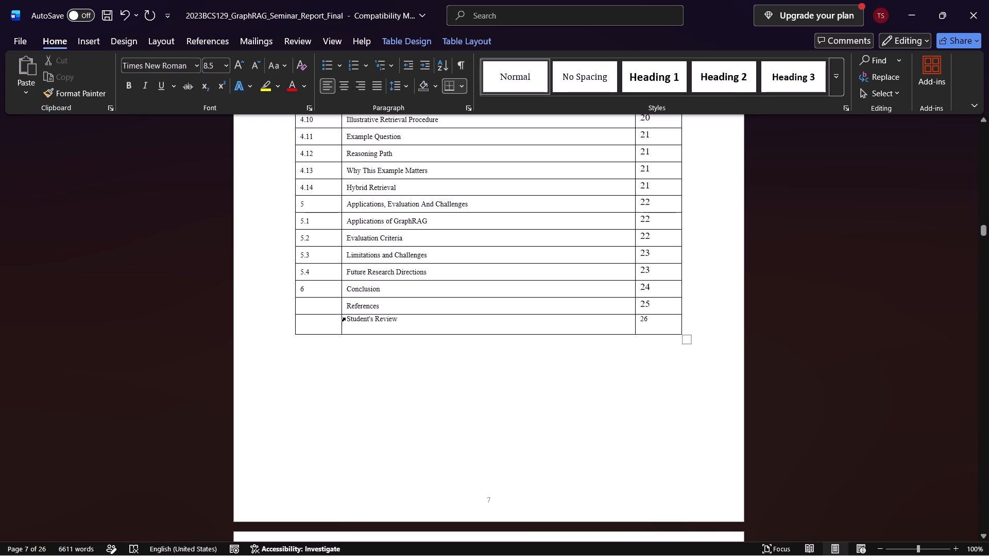
key("Left")
key("Left")
left_click(401, 84)
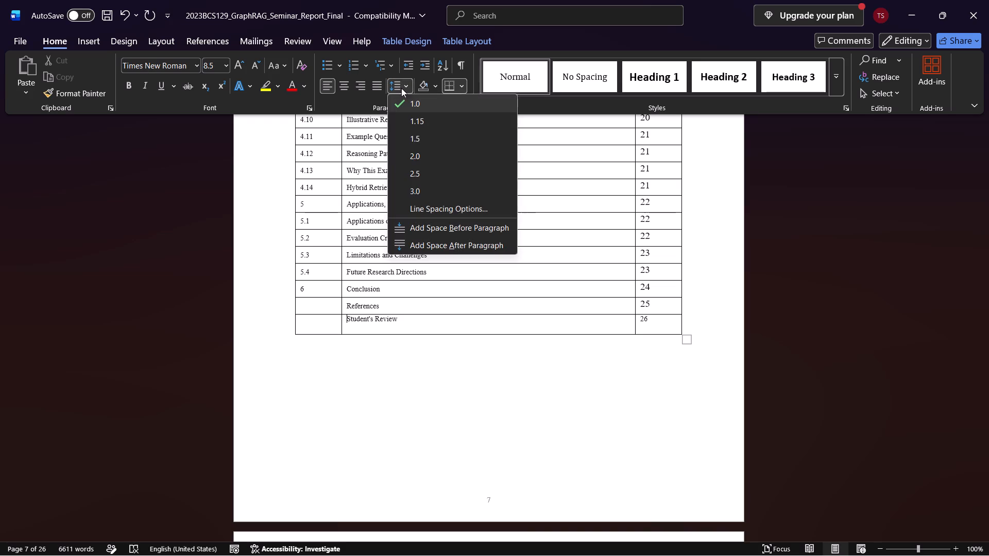
left_click(418, 128)
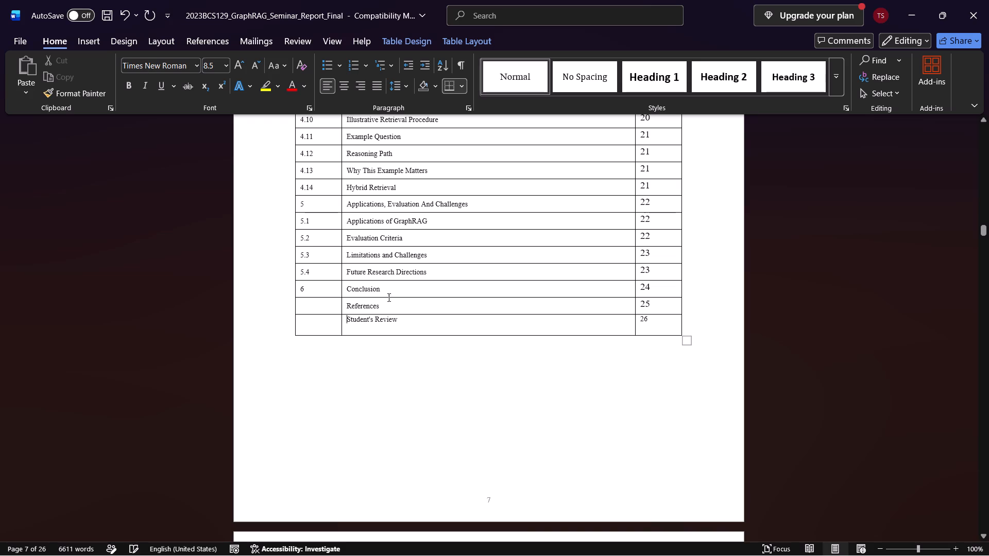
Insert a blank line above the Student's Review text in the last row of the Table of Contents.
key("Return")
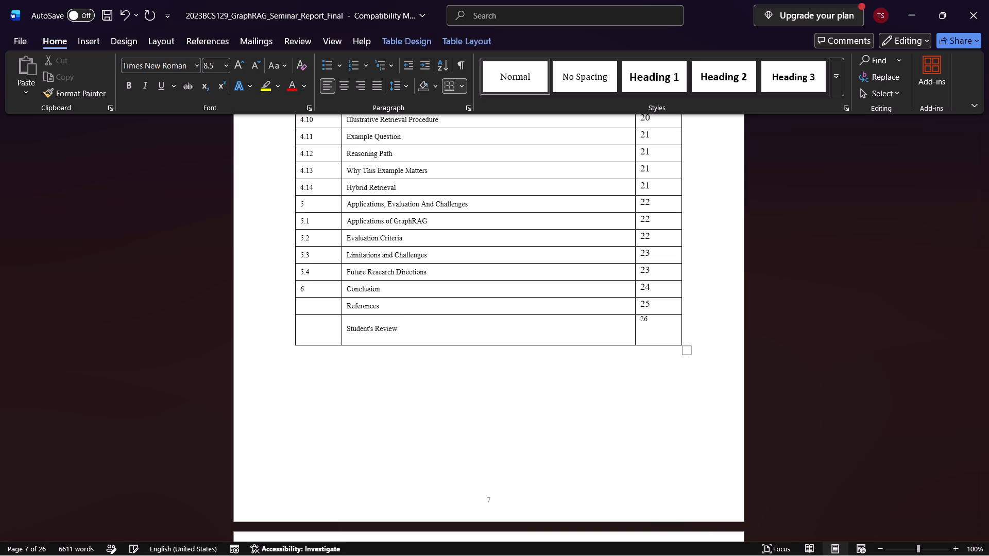
Delete the blank line below the Student's Review text in the last row of the Table of Contents.
left_click(397, 322)
key("Down")
key("Down")
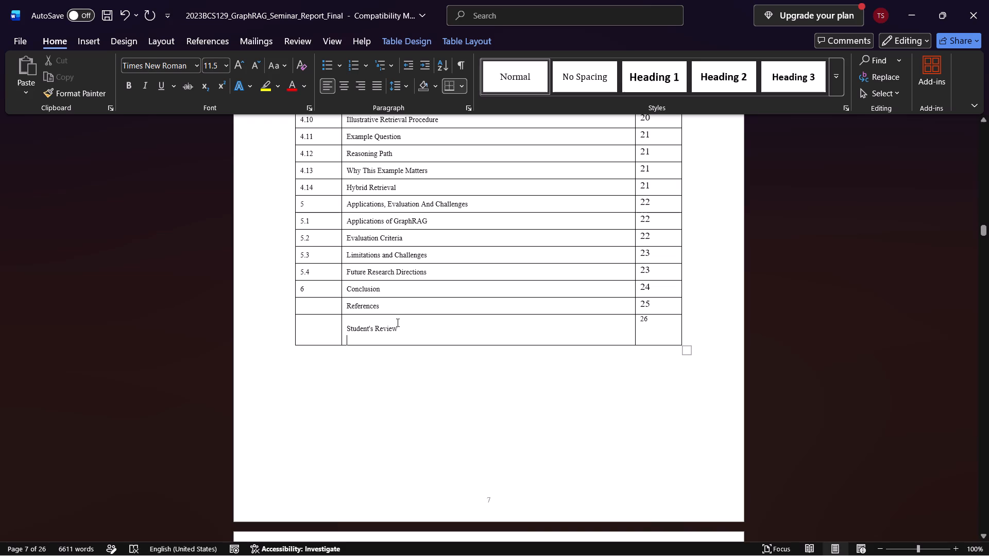
key("BackSpace")
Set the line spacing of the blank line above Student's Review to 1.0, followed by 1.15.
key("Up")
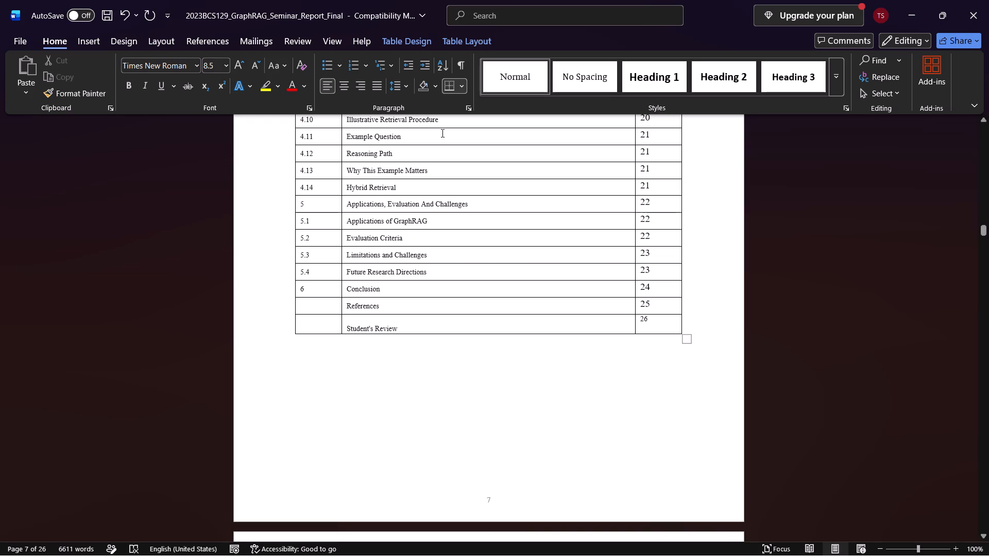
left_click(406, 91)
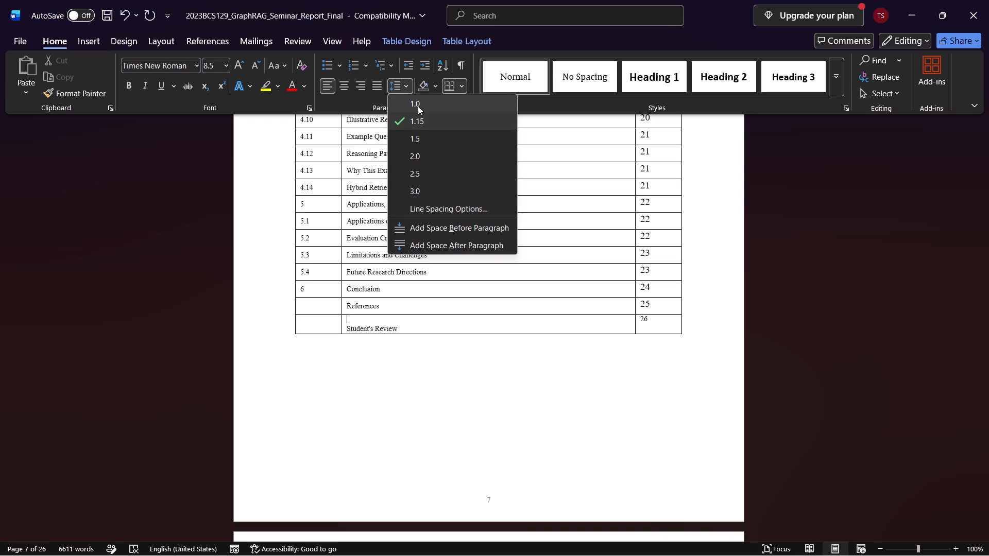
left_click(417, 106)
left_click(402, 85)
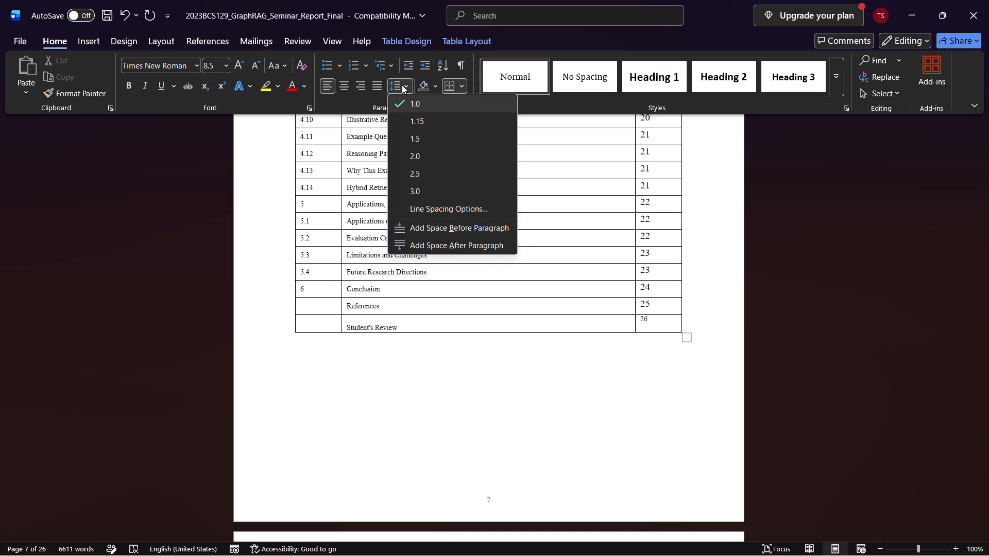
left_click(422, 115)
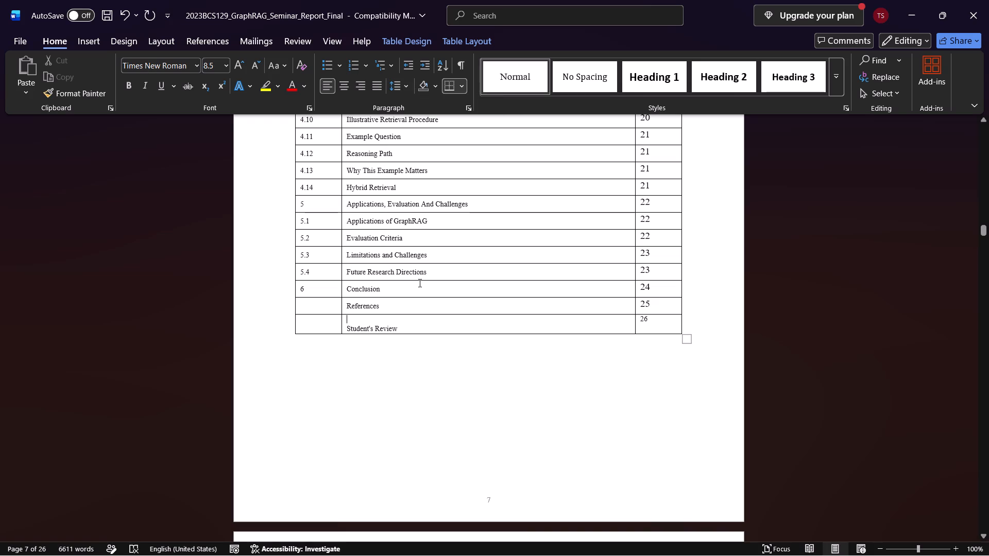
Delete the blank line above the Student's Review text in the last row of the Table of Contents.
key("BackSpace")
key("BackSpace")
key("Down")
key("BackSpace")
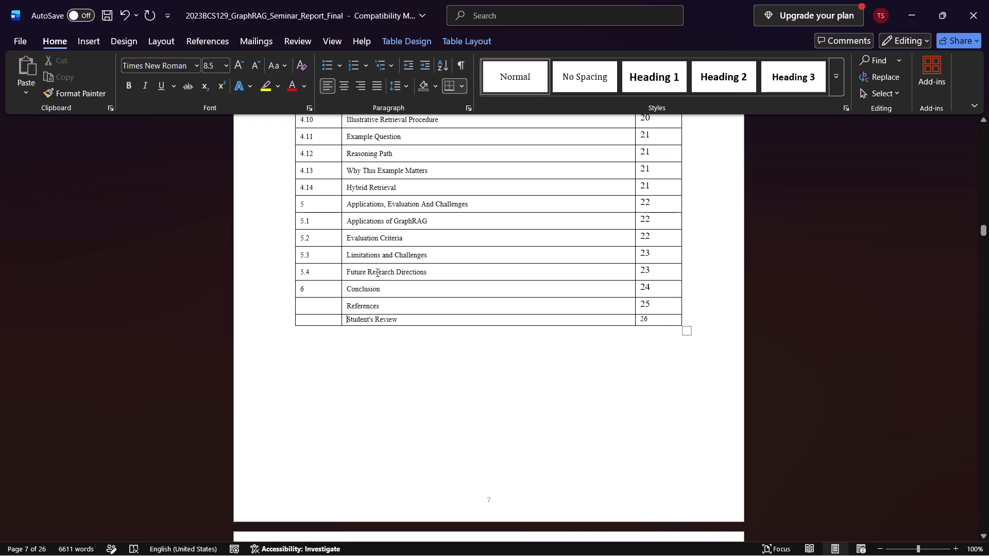
Set the font size of the Student's Review text in the Table of Contents to 9.
left_click_drag(409, 318, 378, 315)
left_click_drag(378, 315, 353, 318)
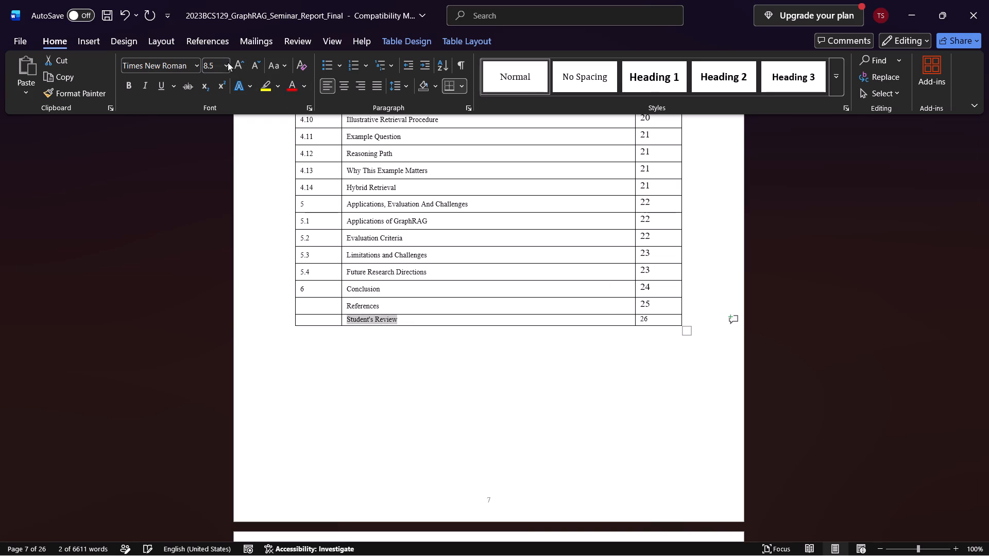
left_click(224, 62)
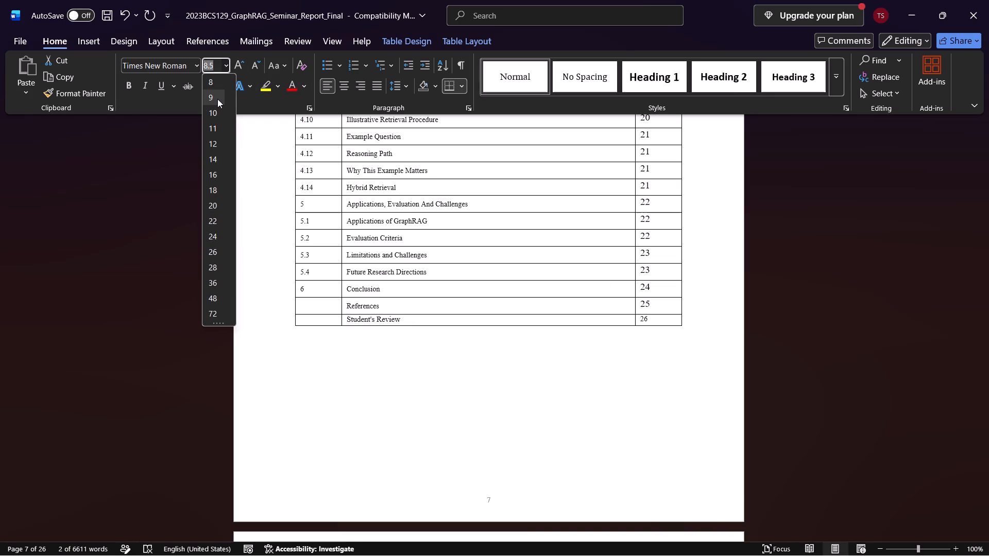
left_click(217, 99)
Check the References entry's font size and look over the formatting of the Table of Contents rows down to Student's Review.
left_click_drag(385, 305, 369, 305)
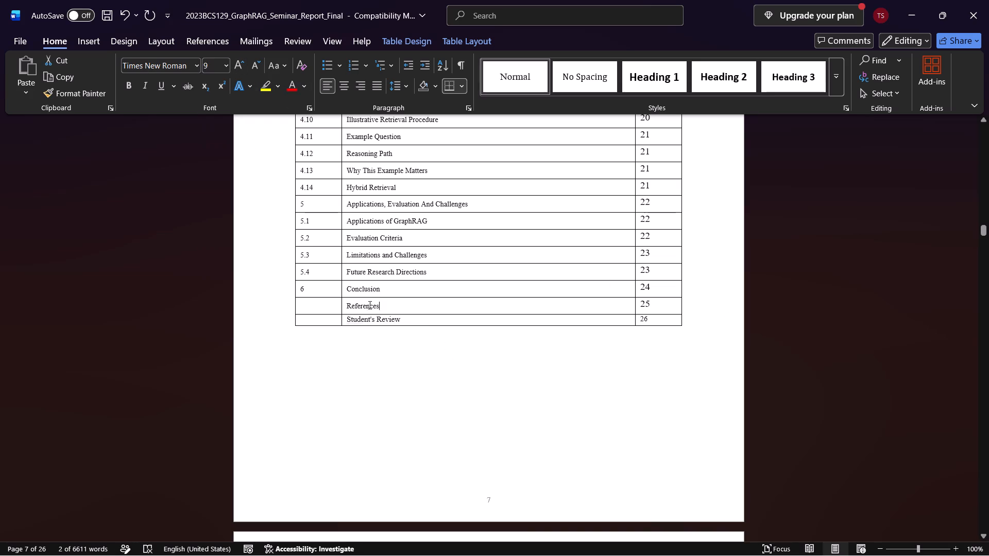
left_click_drag(369, 305, 348, 307)
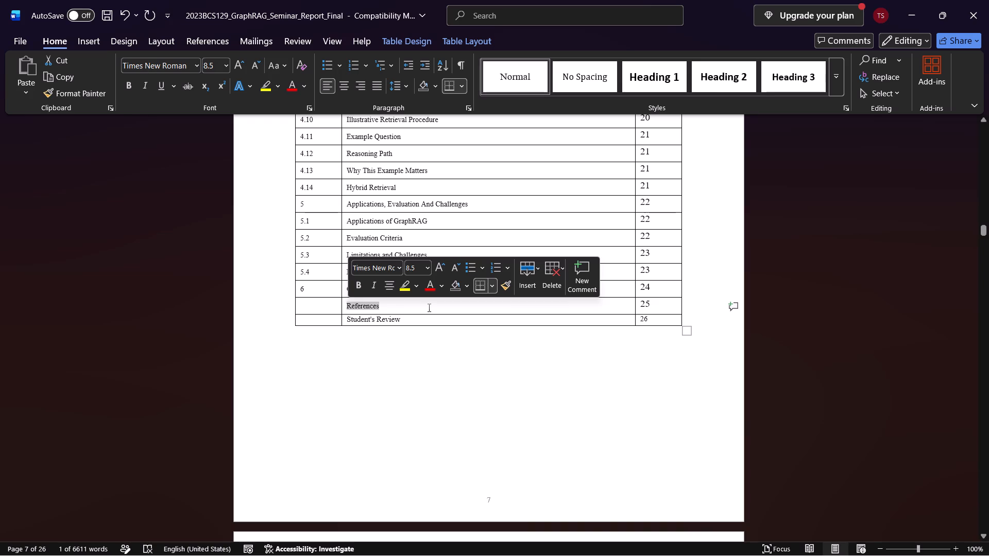
left_click(429, 309)
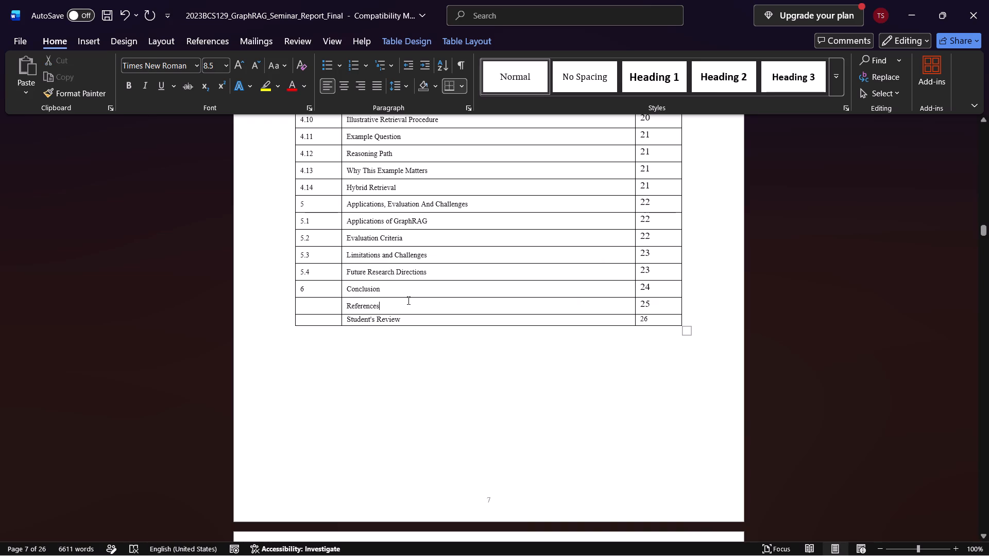
scroll(407, 300, "up", 2)
scroll(407, 300, "down", 1)
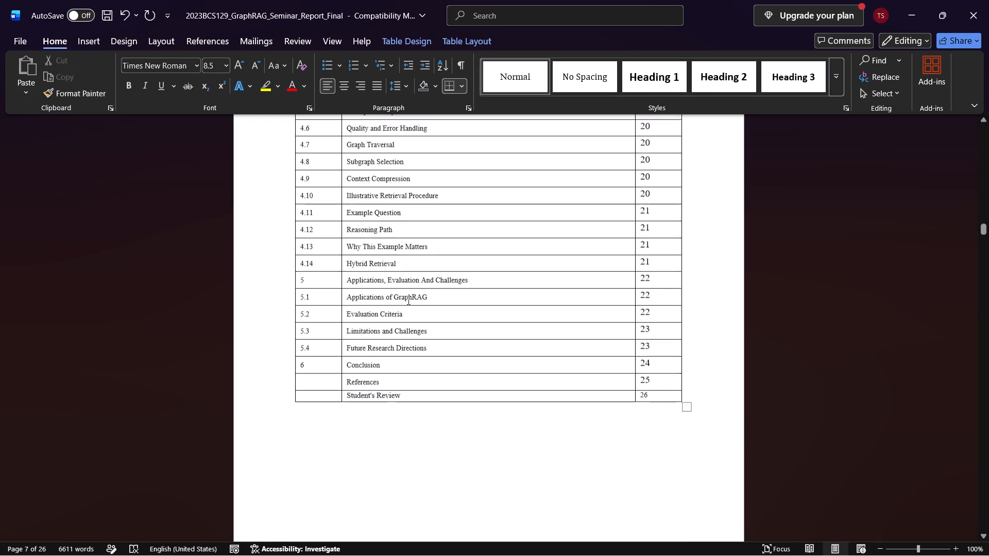
scroll(407, 300, "up", 3)
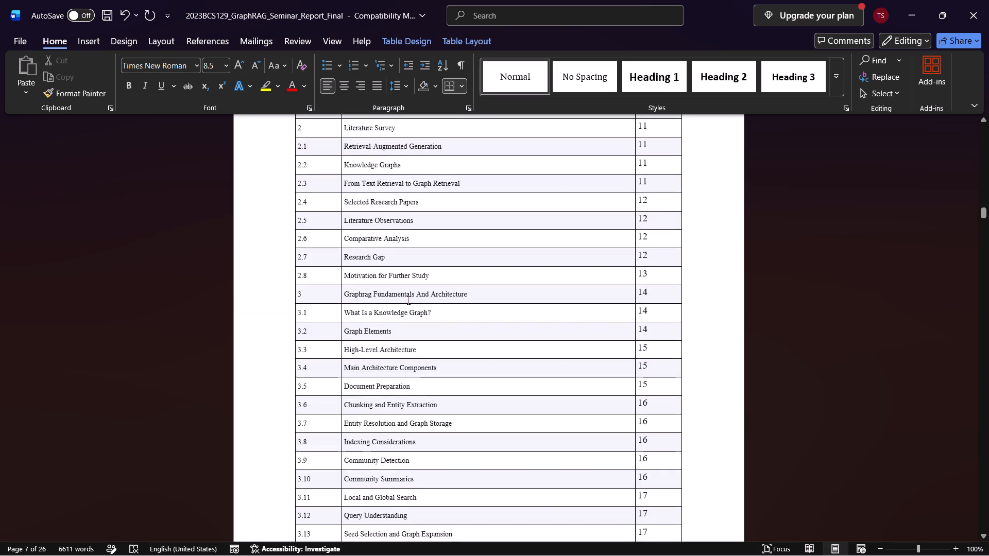
scroll(407, 300, "up", 1)
scroll(407, 300, "down", 1)
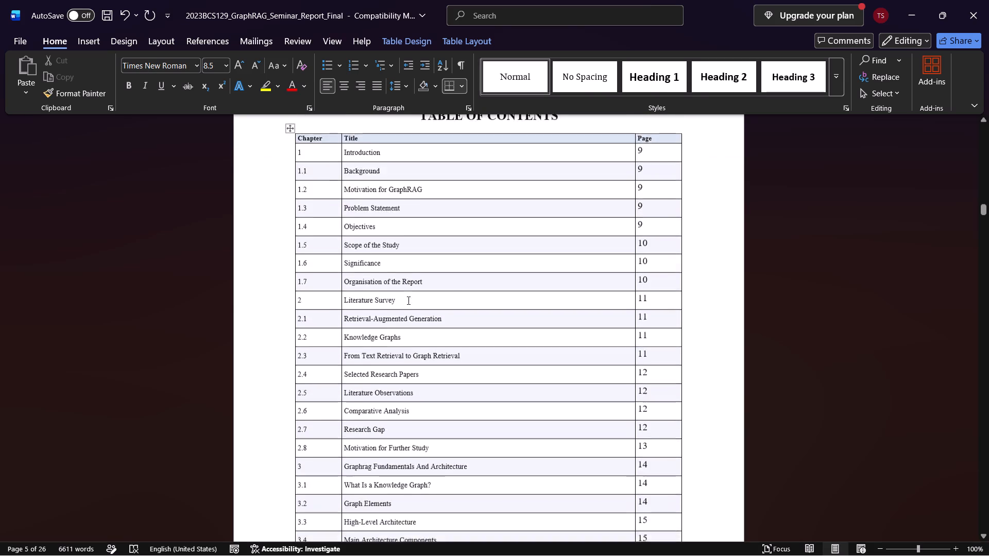
scroll(407, 300, "down", 3)
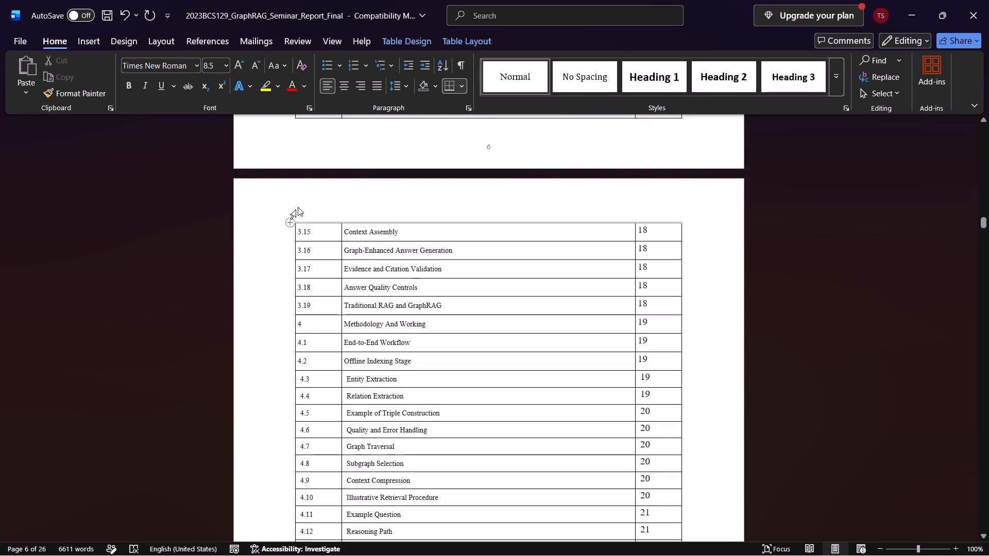
left_click_drag(292, 205, 426, 555)
scroll(512, 378, "down", 1)
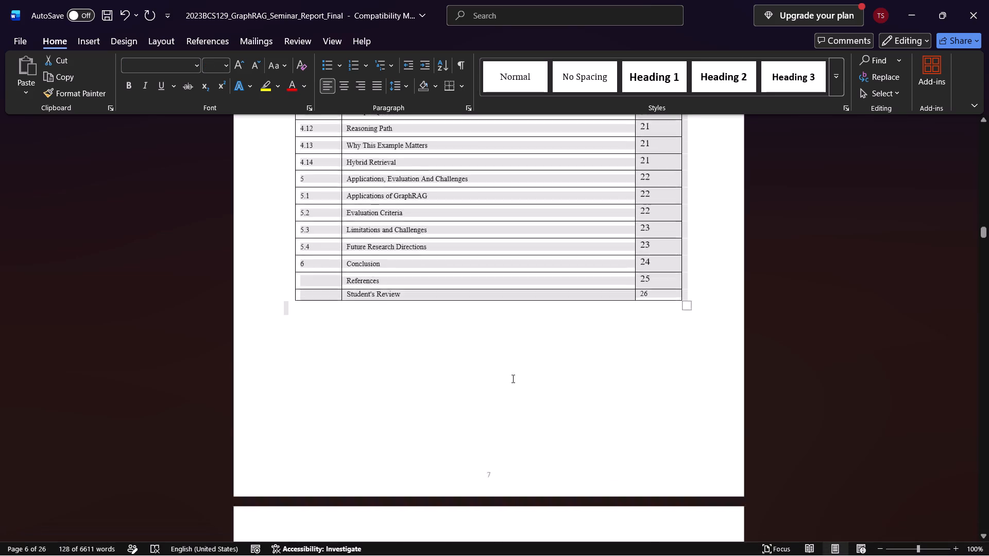
Examine the page layout and spacing of Chapter 1 and Chapter 2 of the report.
scroll(512, 378, "down", 7)
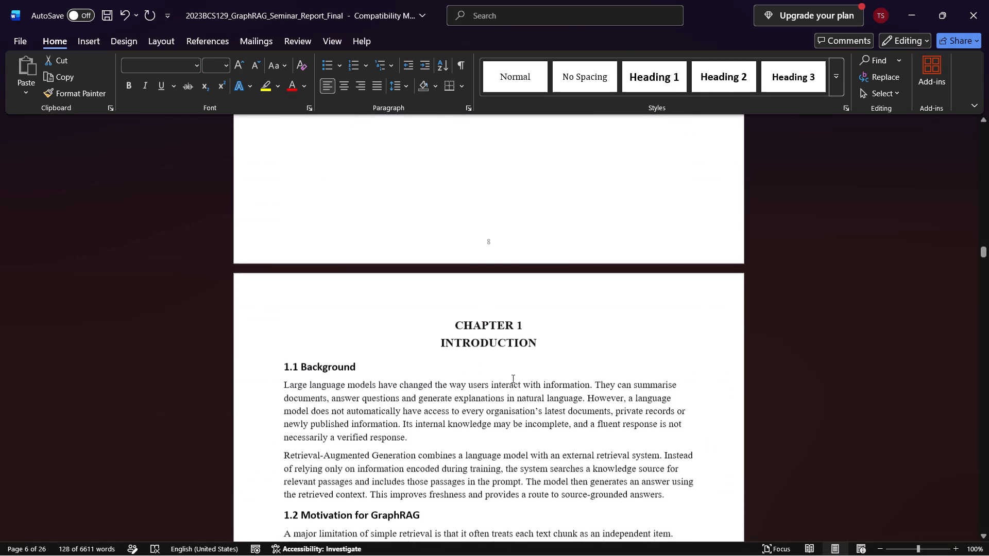
scroll(512, 378, "down", 3)
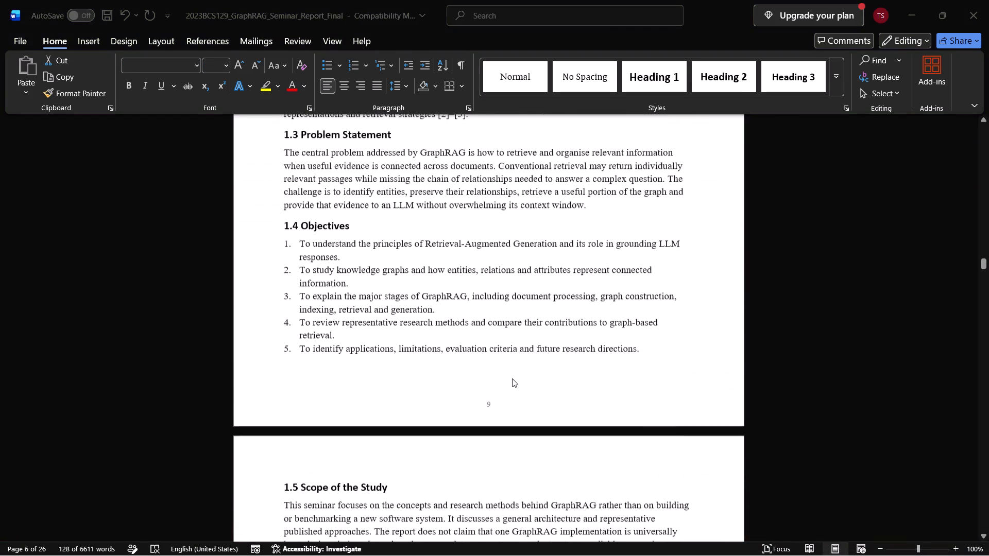
scroll(512, 378, "down", 3)
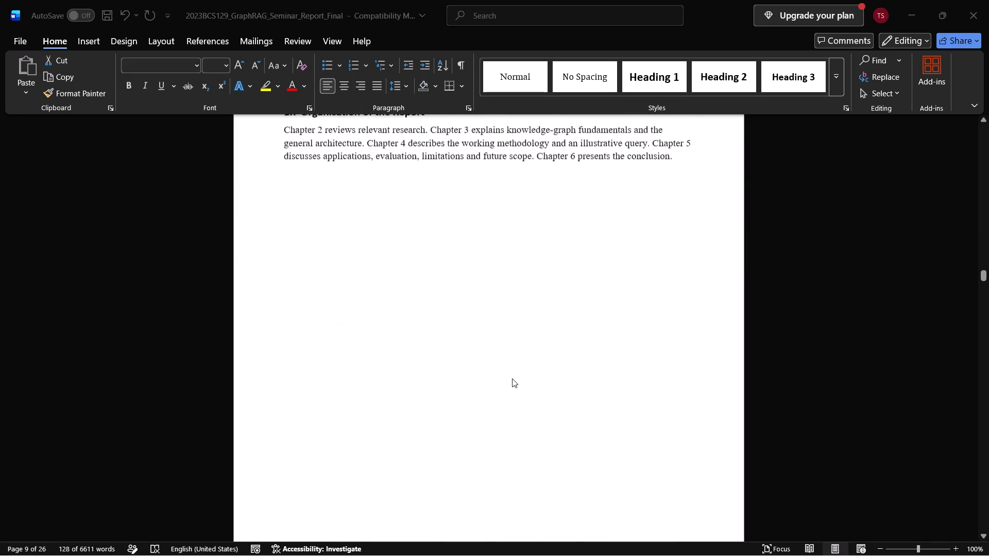
scroll(512, 378, "down", 2)
scroll(512, 378, "up", 3)
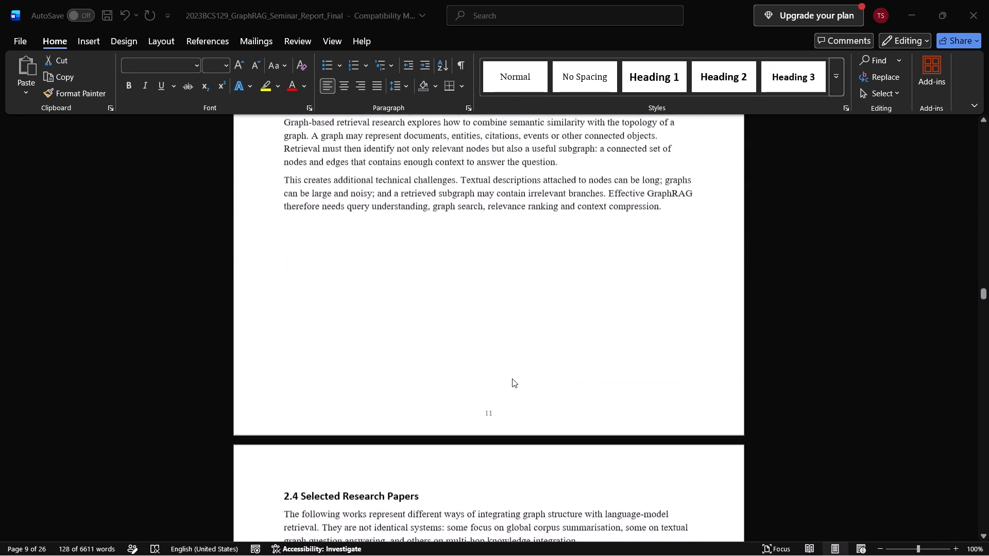
scroll(512, 378, "down", 3)
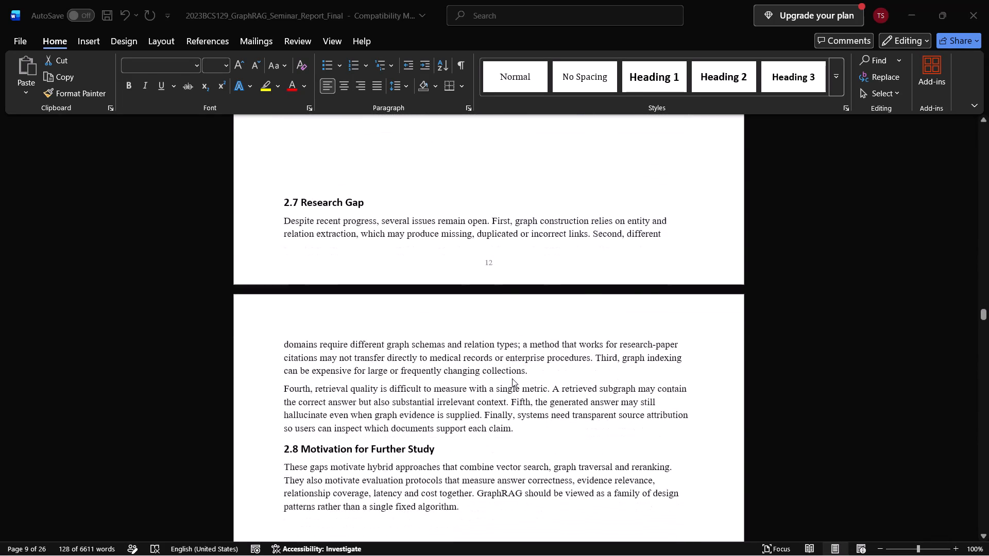
scroll(512, 378, "down", 1)
Delete the extra blank lines between Table 2.2 and the 2.7 Research Gap heading, leaving one line.
scroll(512, 378, "up", 1)
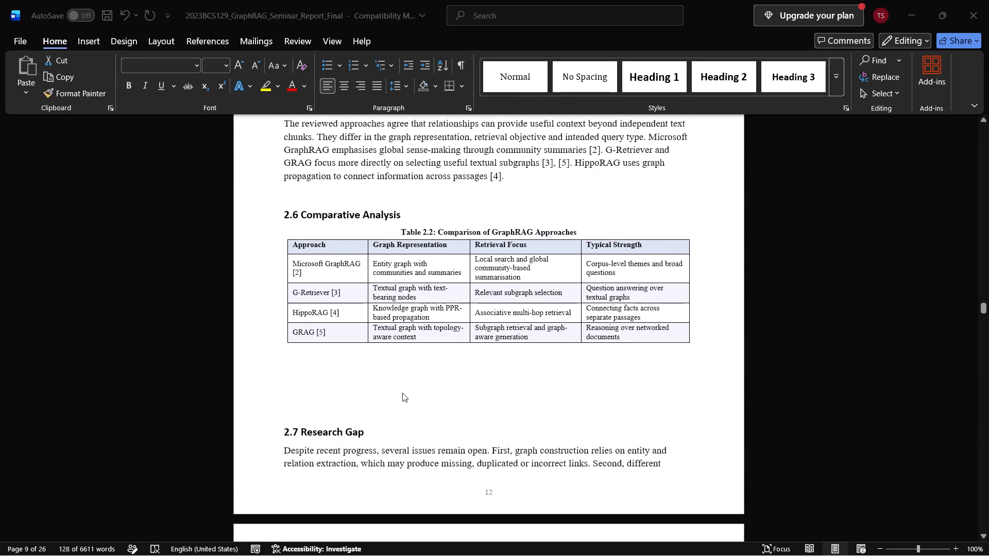
left_click(402, 393)
left_click(373, 395)
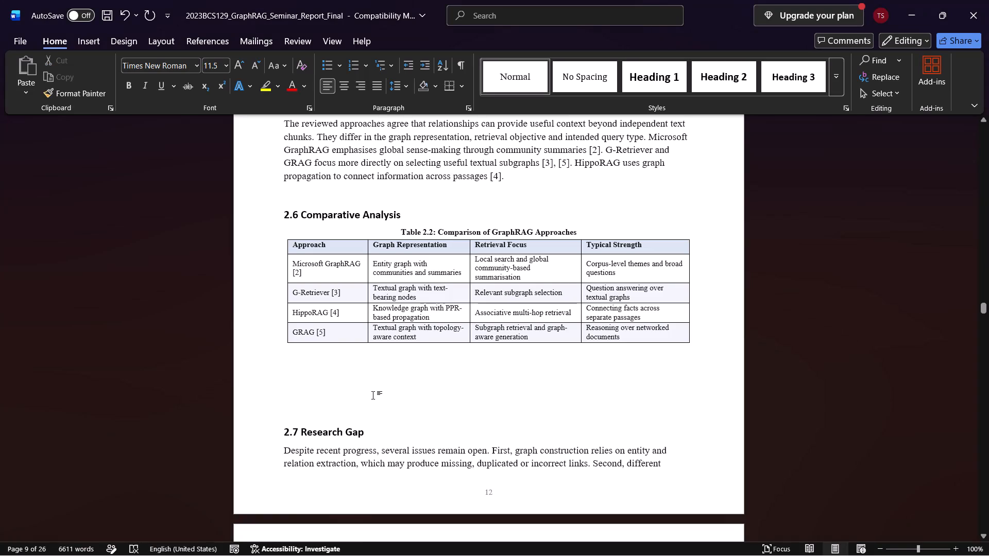
key("BackSpace")
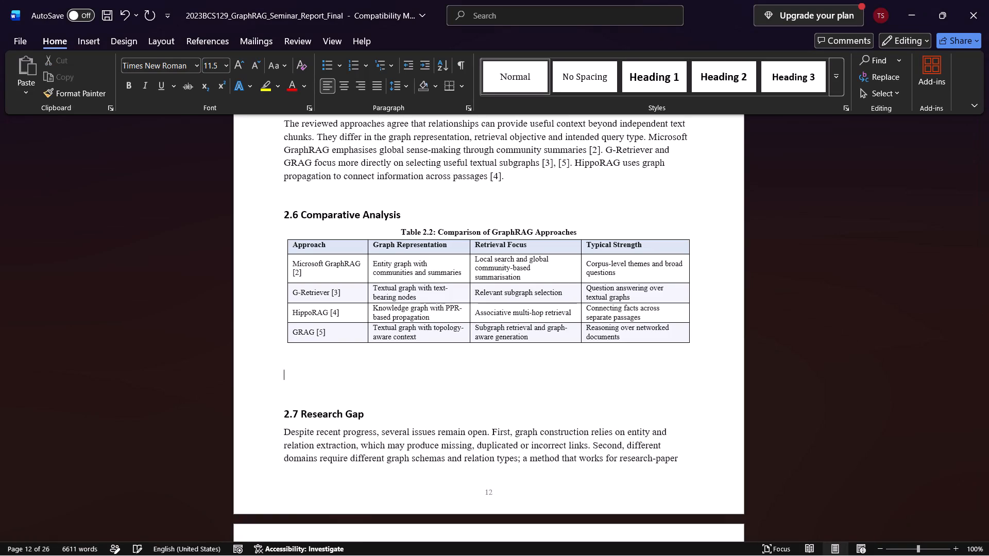
key("BackSpace")
key("Down")
key("BackSpace")
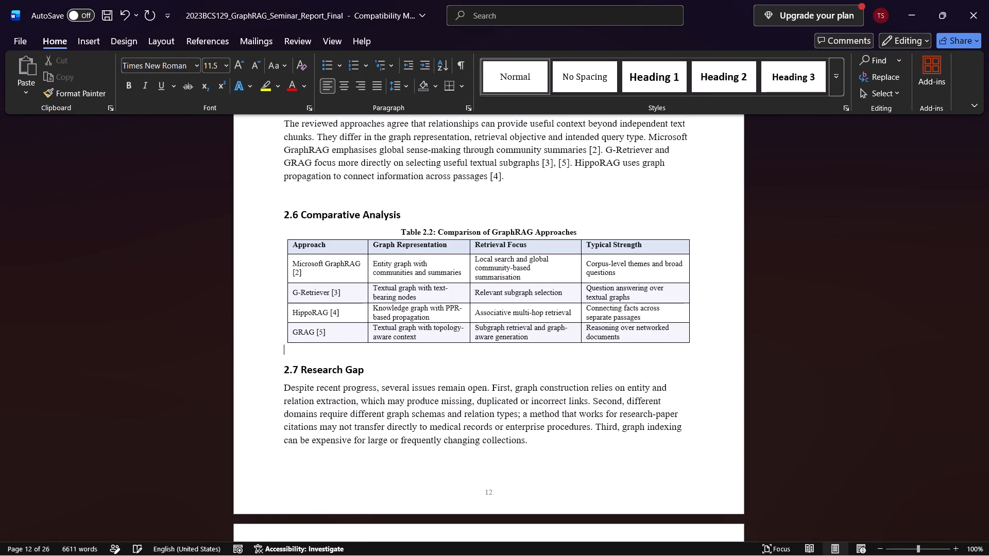
scroll(373, 395, "down", 1)
scroll(373, 395, "up", 1)
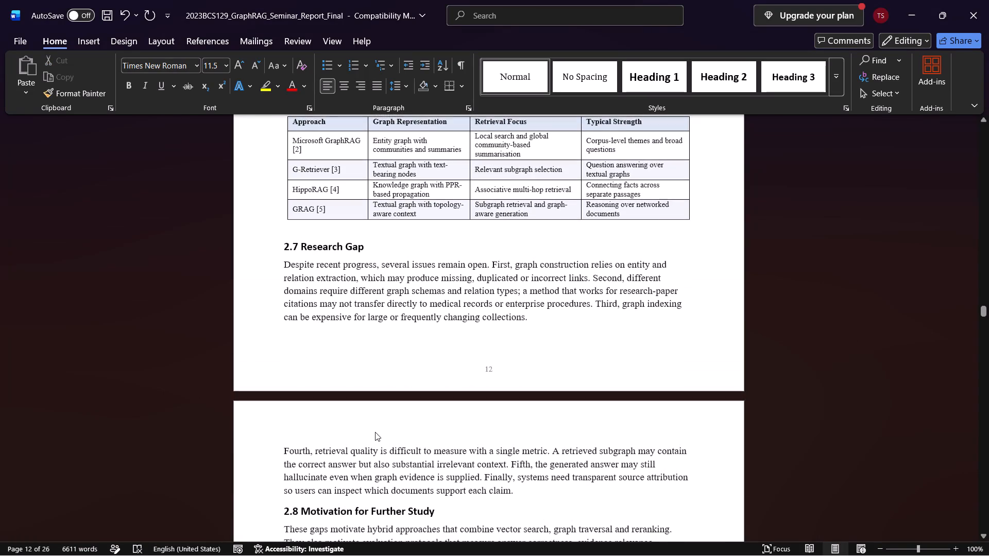
Insert five blank lines between Table 2.2 and the 2.7 Research Gap heading to push the section onto the following page.
scroll(375, 432, "up", 1)
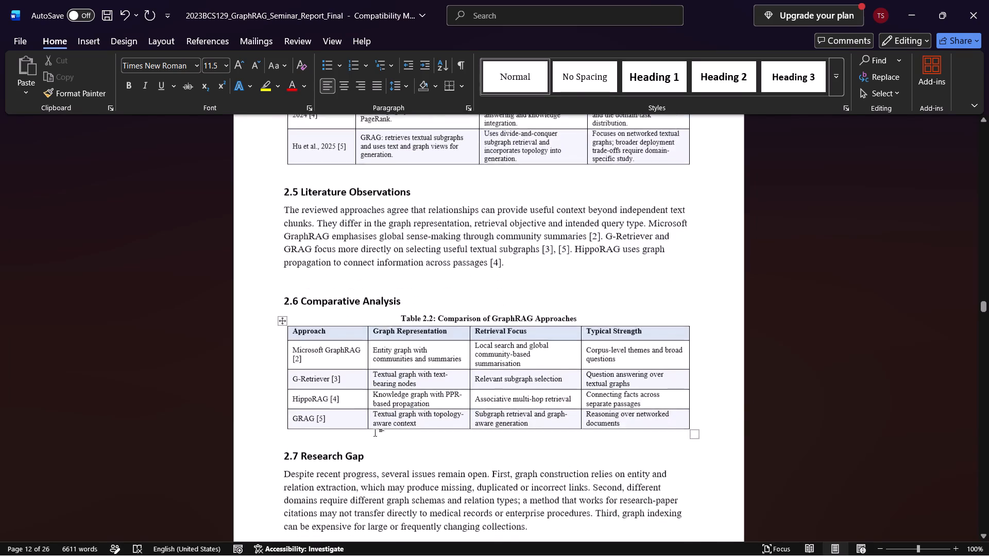
scroll(375, 432, "down", 1)
key("Return")
key("Return")
key("Return")
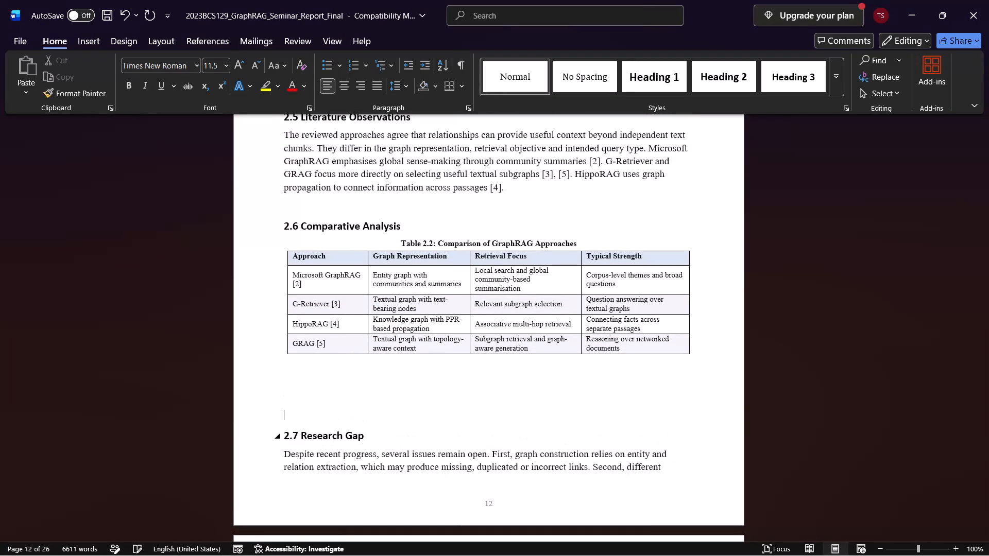
key("Return")
key("Return")
scroll(375, 432, "down", 2)
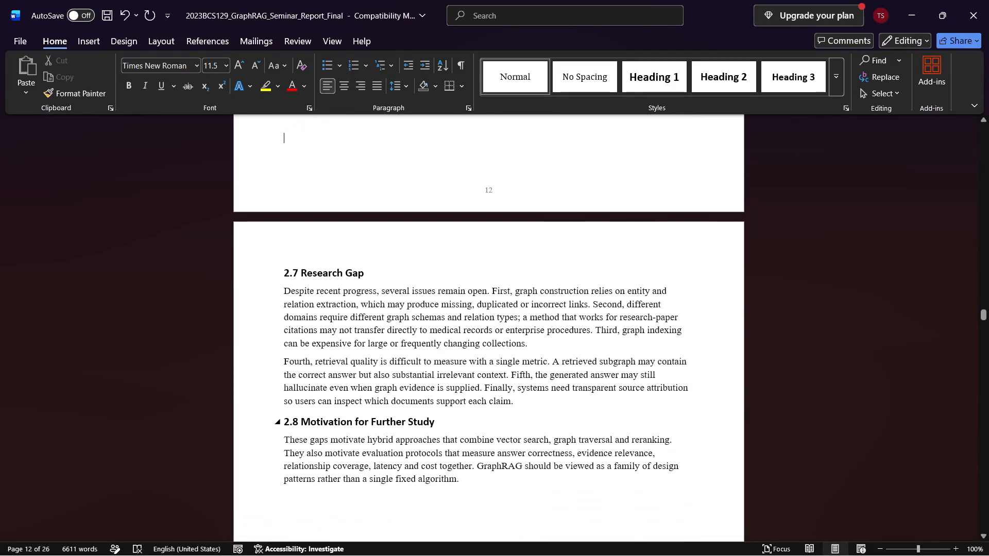
key("Down")
key("Up")
Examine the page layout and spacing from 2.8 Motivation for Further Study through the end of Chapter 3.
scroll(450, 555, "down", 2)
scroll(474, 423, "down", 2)
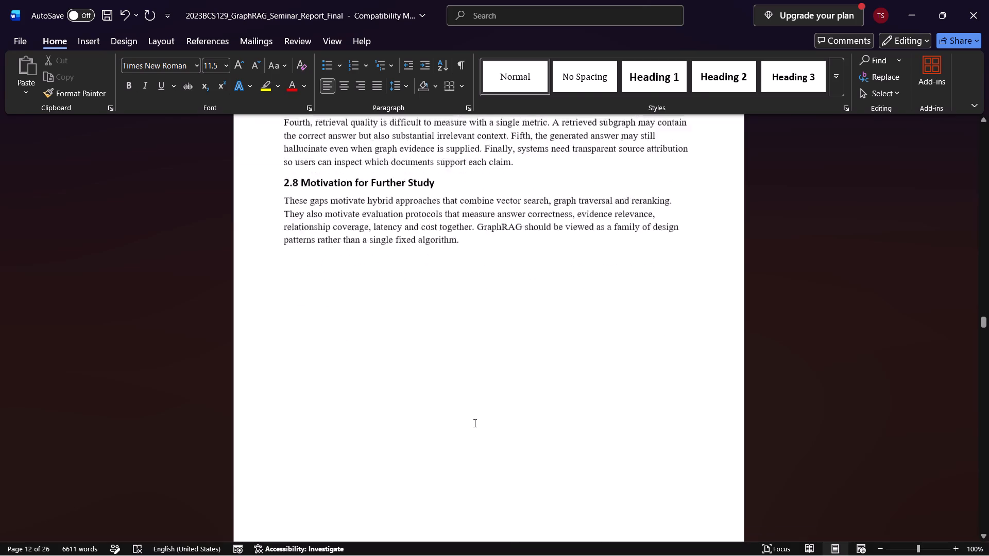
scroll(474, 423, "down", 2)
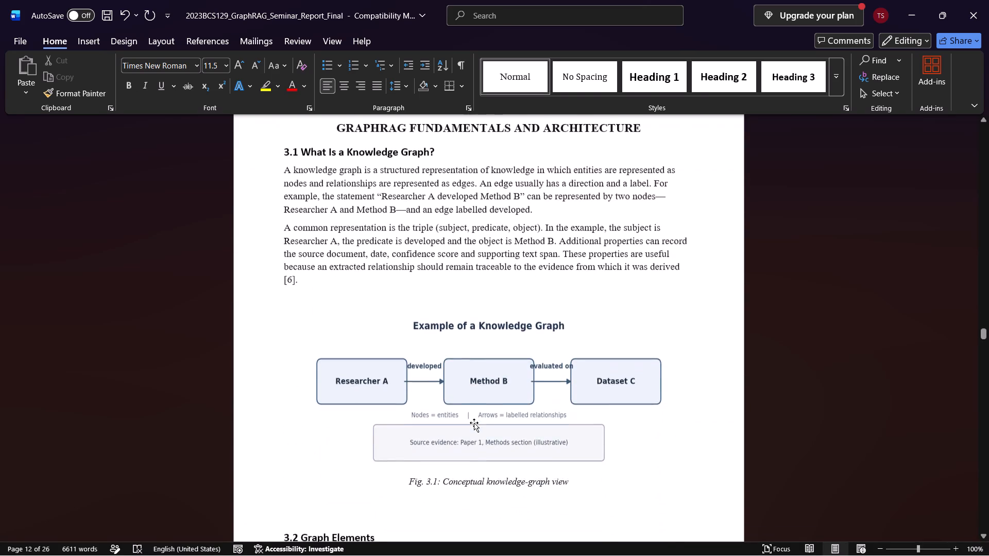
scroll(474, 423, "down", 4)
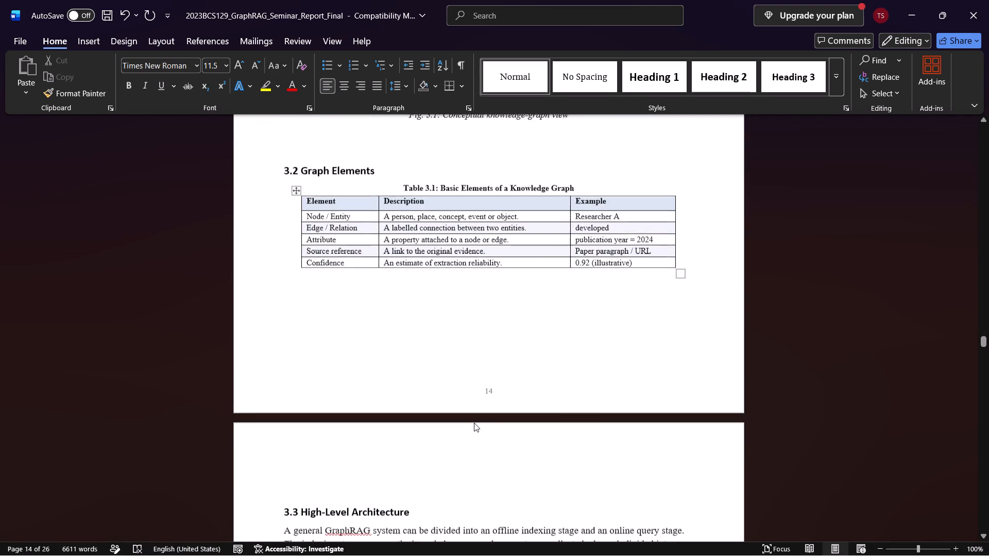
scroll(474, 423, "down", 2)
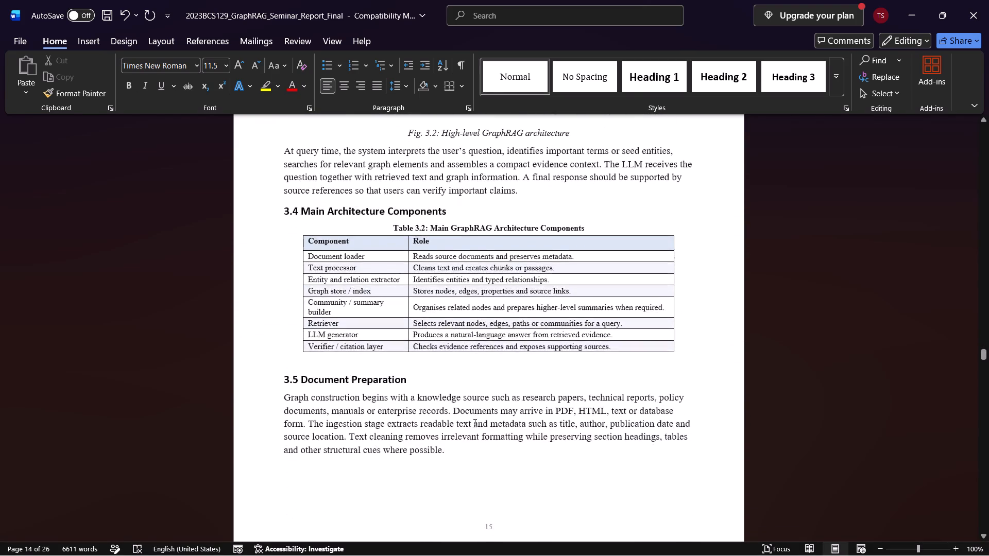
scroll(474, 423, "down", 3)
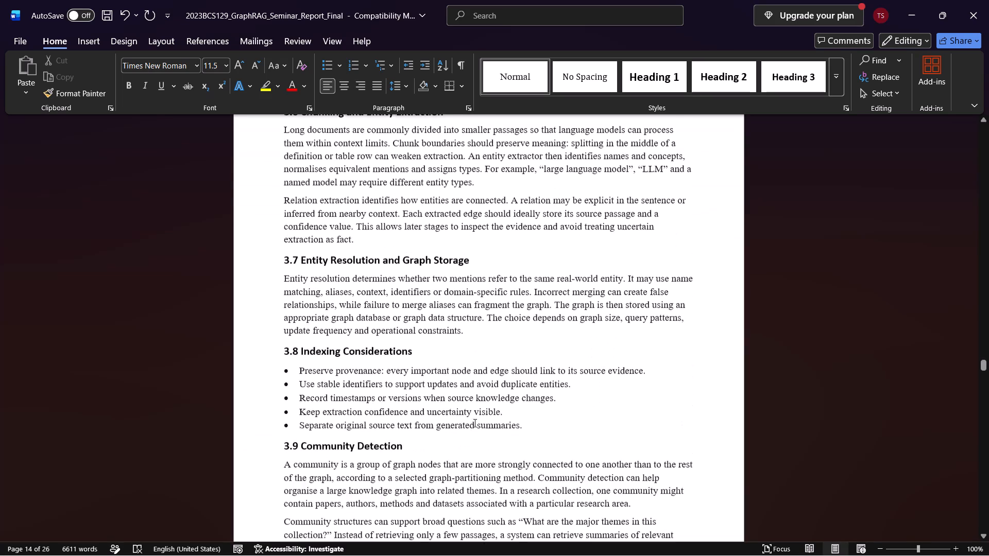
scroll(474, 423, "down", 5)
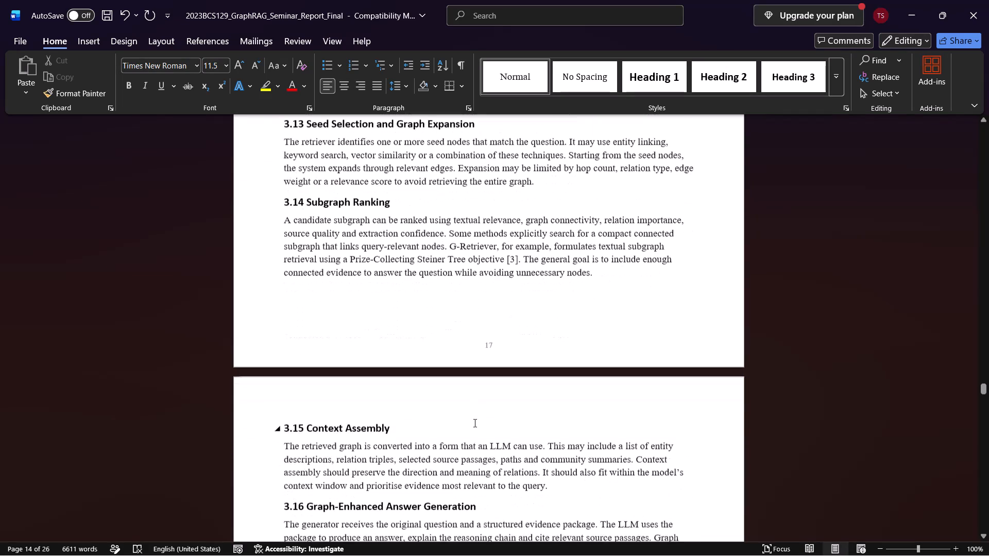
scroll(474, 423, "down", 1)
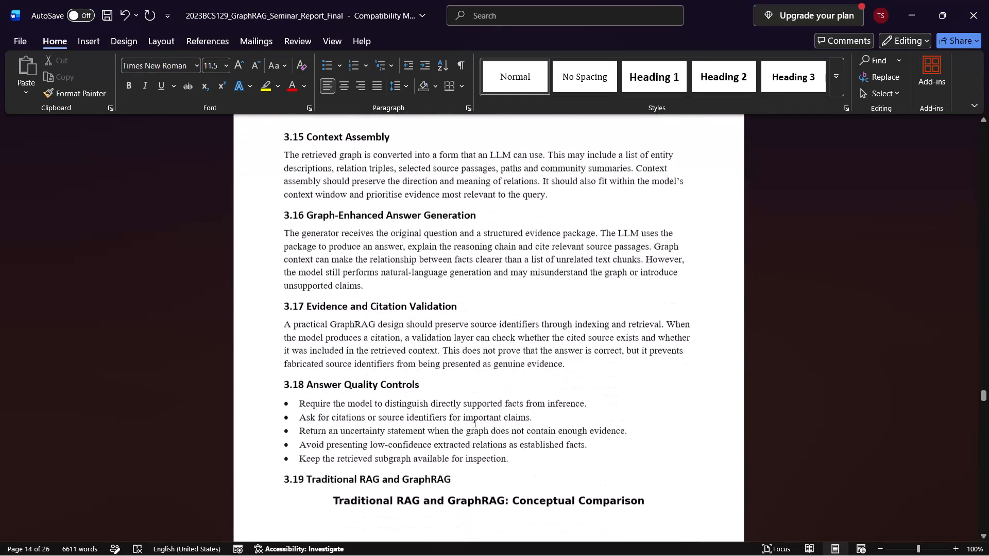
scroll(474, 423, "down", 3)
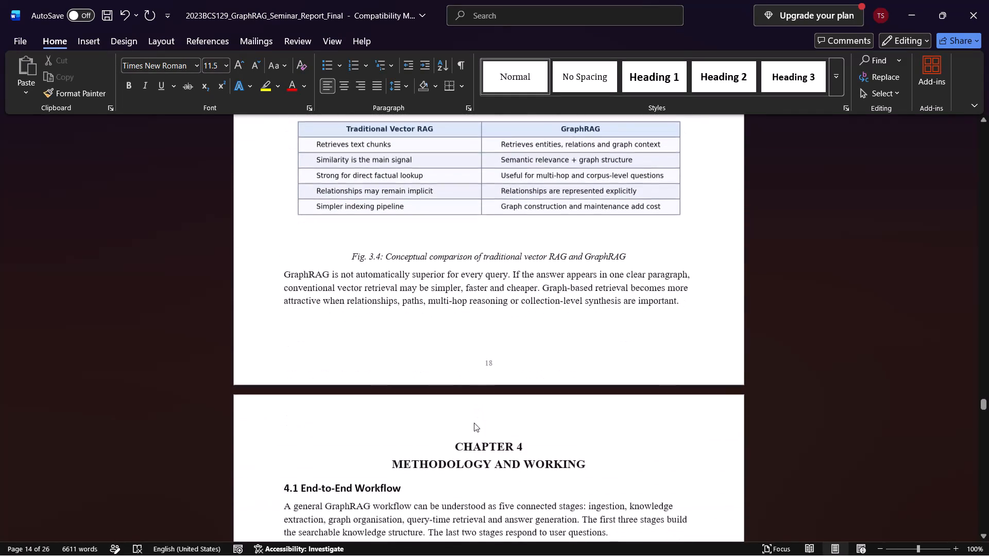
Examine the page layout and spacing of Chapters 4 to 6 and the References page.
scroll(474, 423, "down", 3)
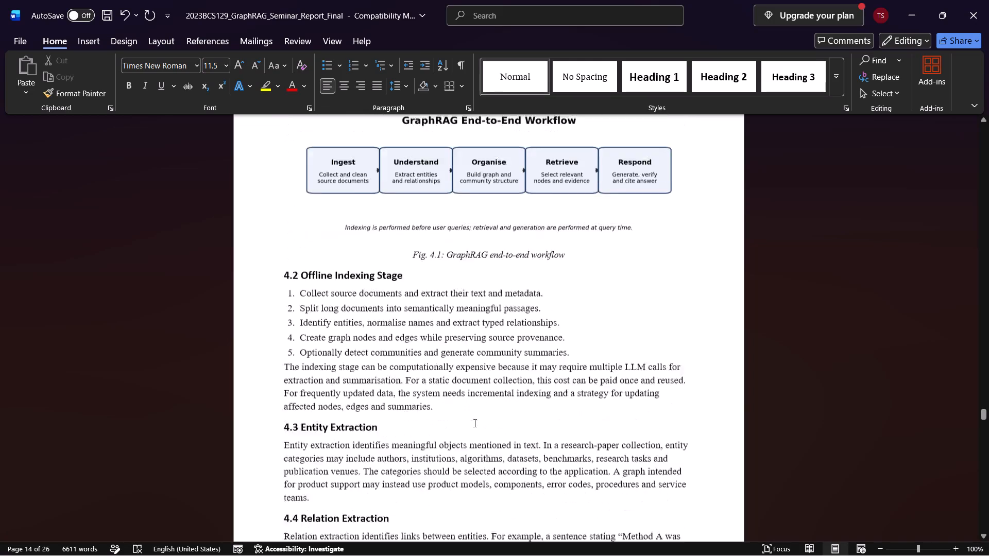
scroll(474, 423, "down", 3)
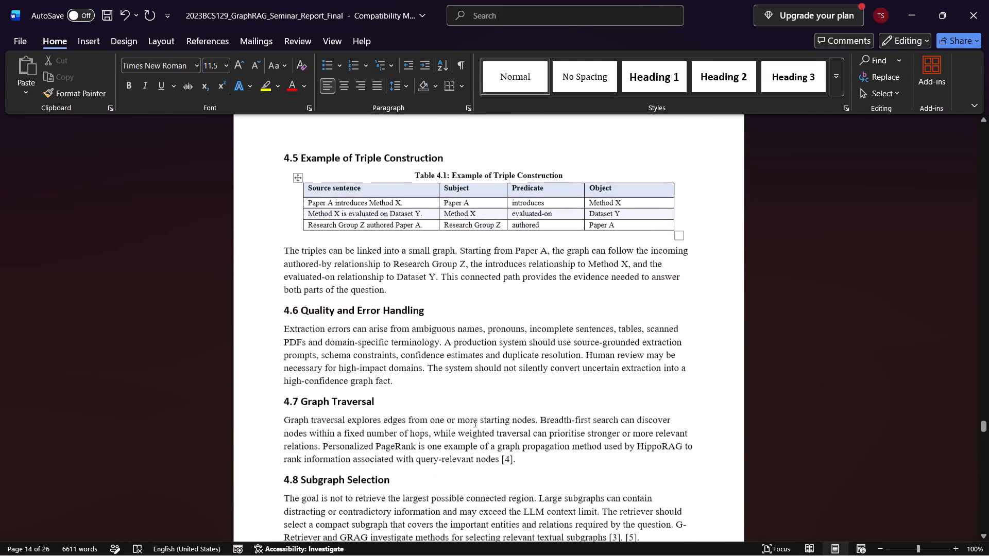
scroll(474, 423, "down", 3)
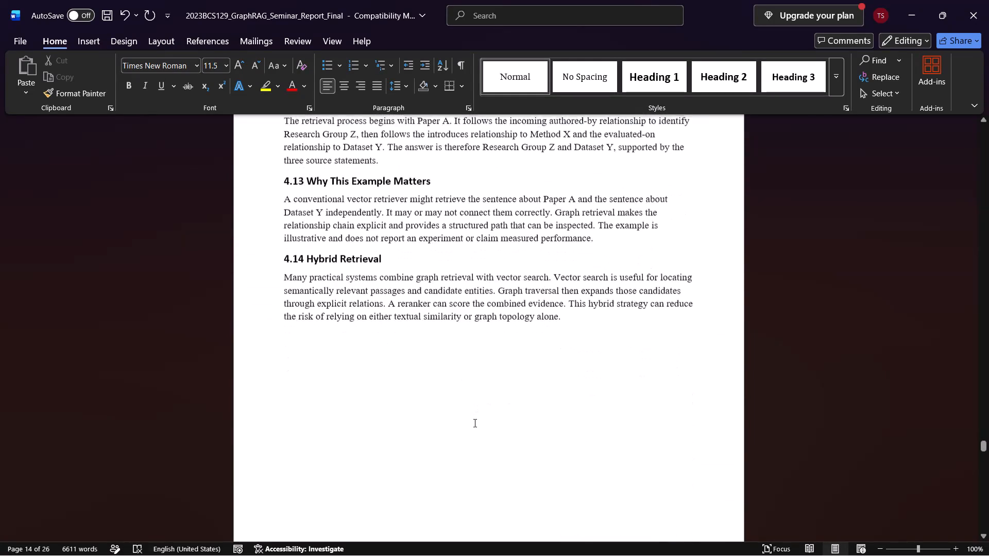
scroll(474, 423, "down", 3)
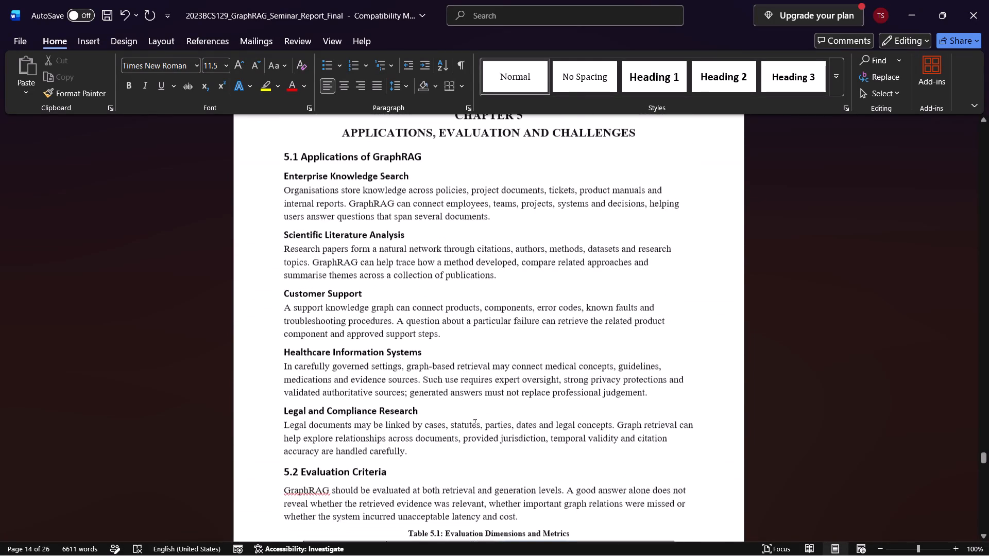
scroll(474, 423, "down", 3)
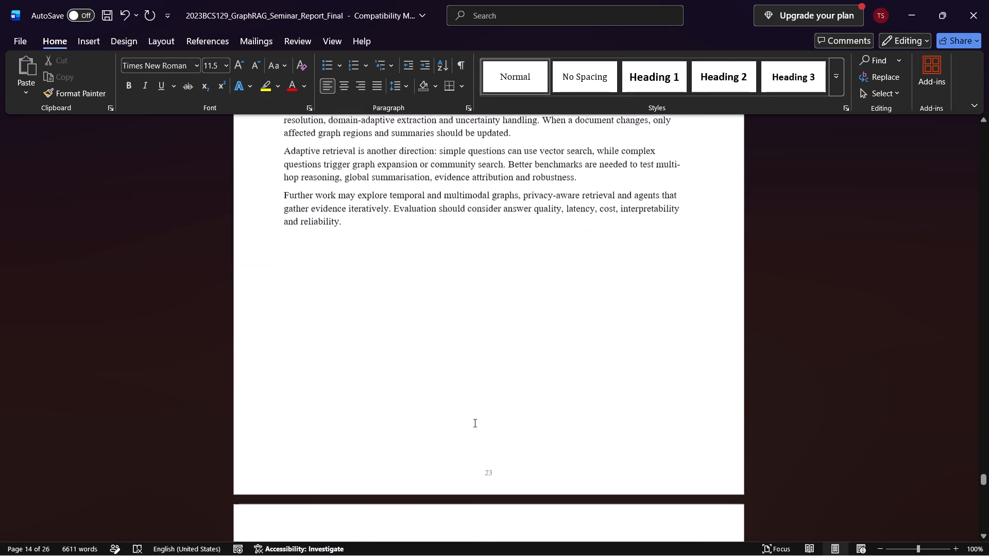
scroll(474, 423, "down", 4)
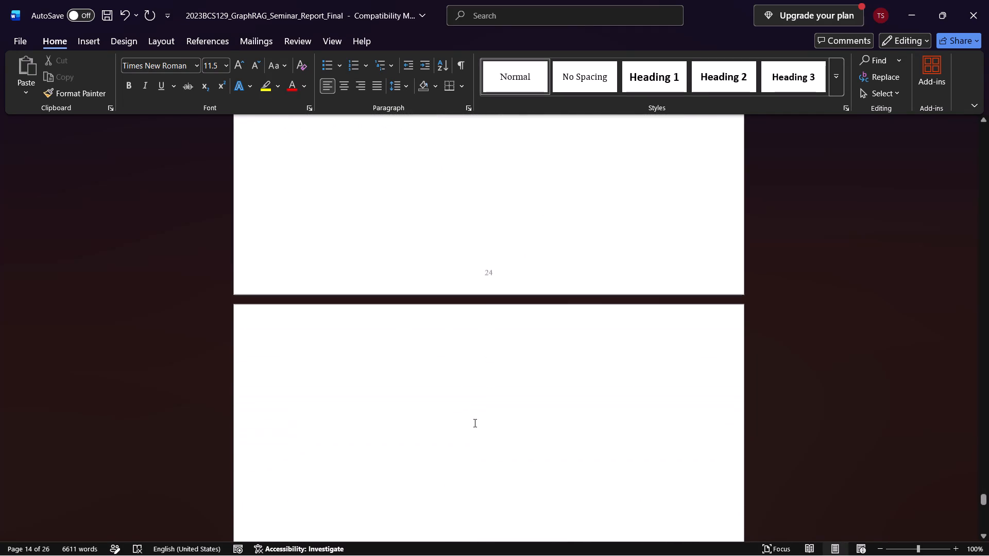
scroll(474, 423, "down", 2)
Delete the run of blank lines above the REFERENCES heading so it moves up near the top of its page.
scroll(455, 293, "up", 1)
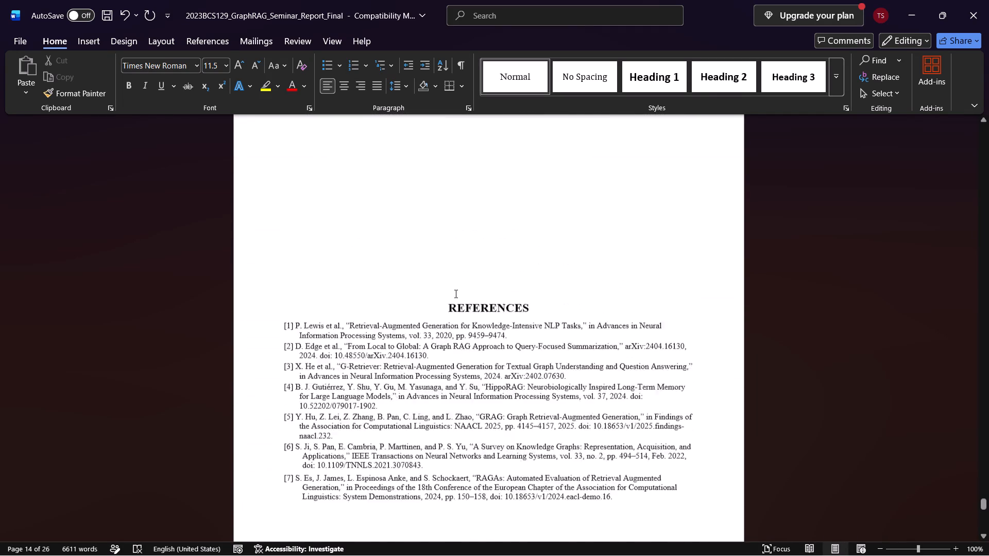
scroll(455, 293, "up", 1)
left_click(451, 387)
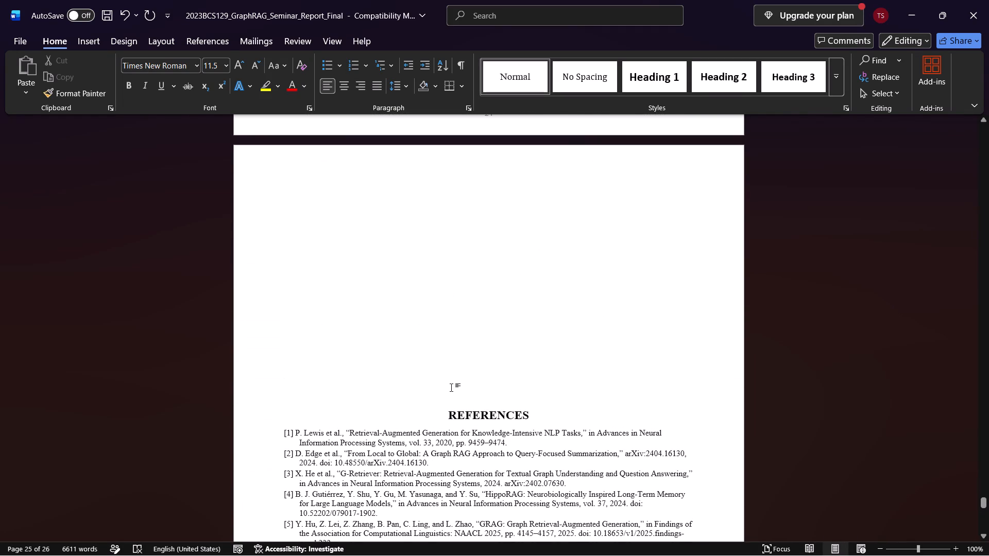
key("BackSpace")
key("BackSpace")
key("BackSpace")
key("BackSpace")
key("BackSpace")
key("BackSpace")
key("BackSpace")
key("BackSpace")
key("BackSpace")
key("BackSpace")
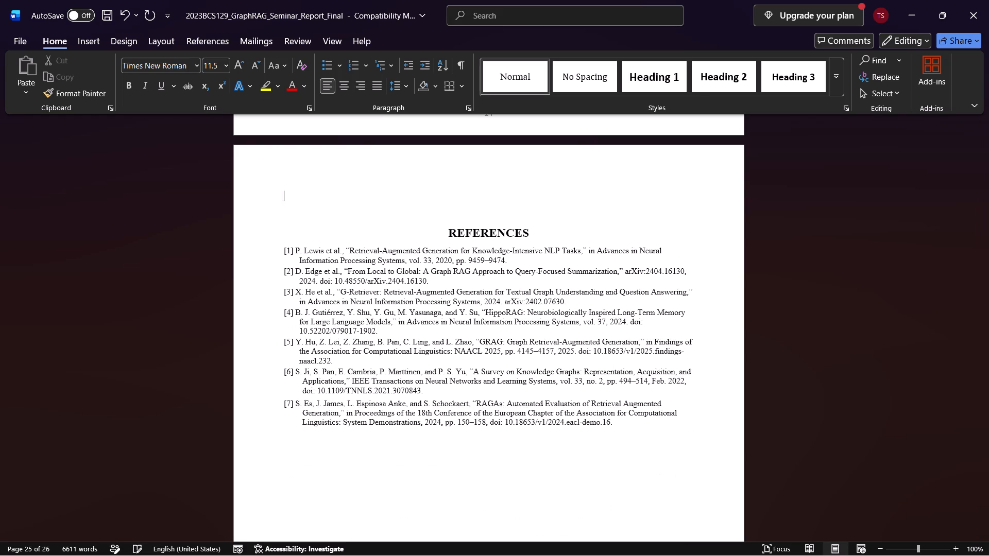
key("BackSpace")
Remove the remaining blank line directly above the REFERENCES heading.
scroll(451, 387, "up", 1)
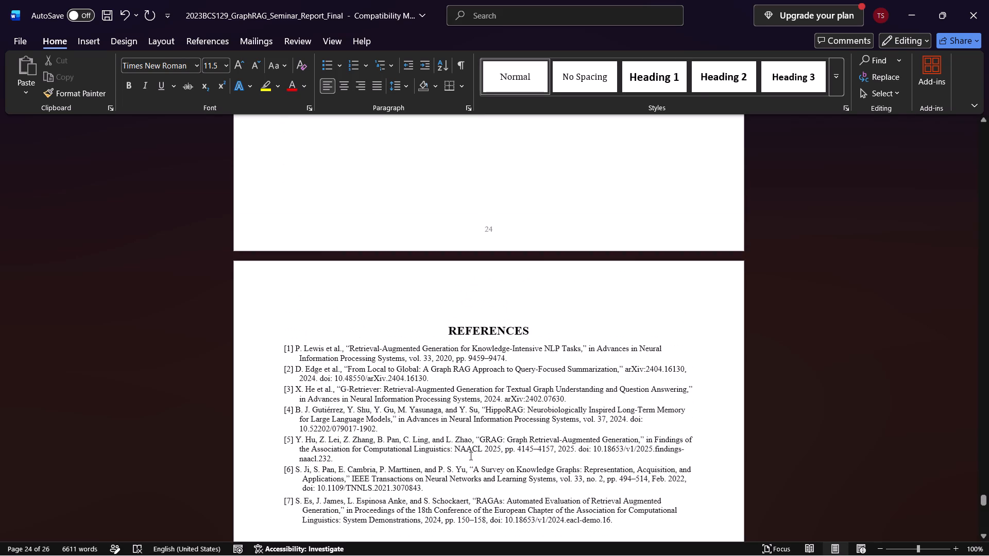
left_click_drag(534, 327, 441, 327)
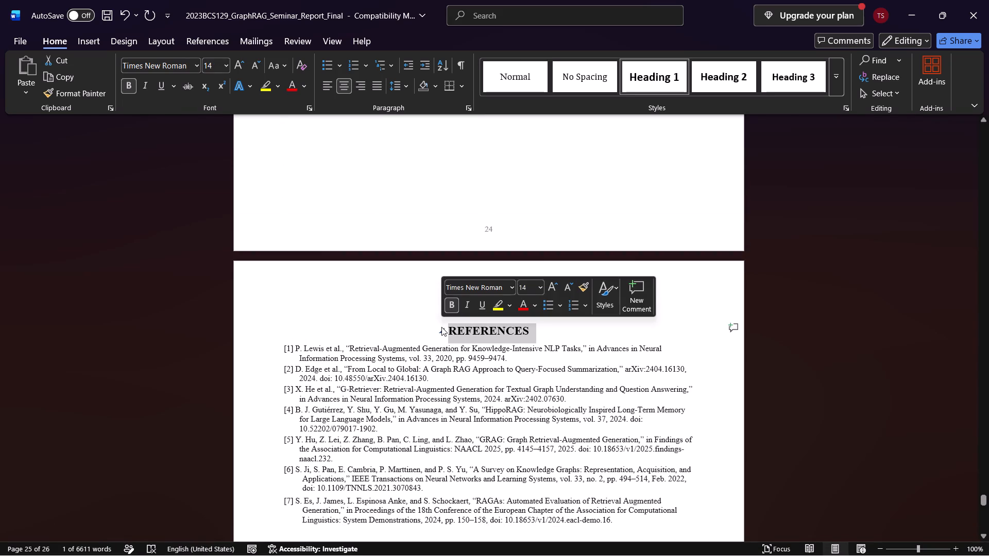
left_click(399, 310)
key("Down")
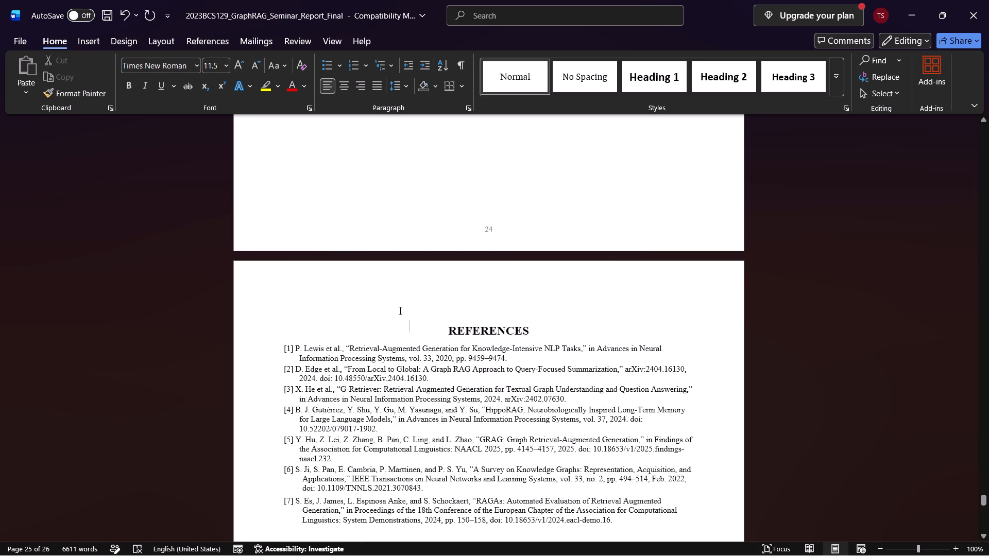
key("BackSpace")
key("BackSpace")
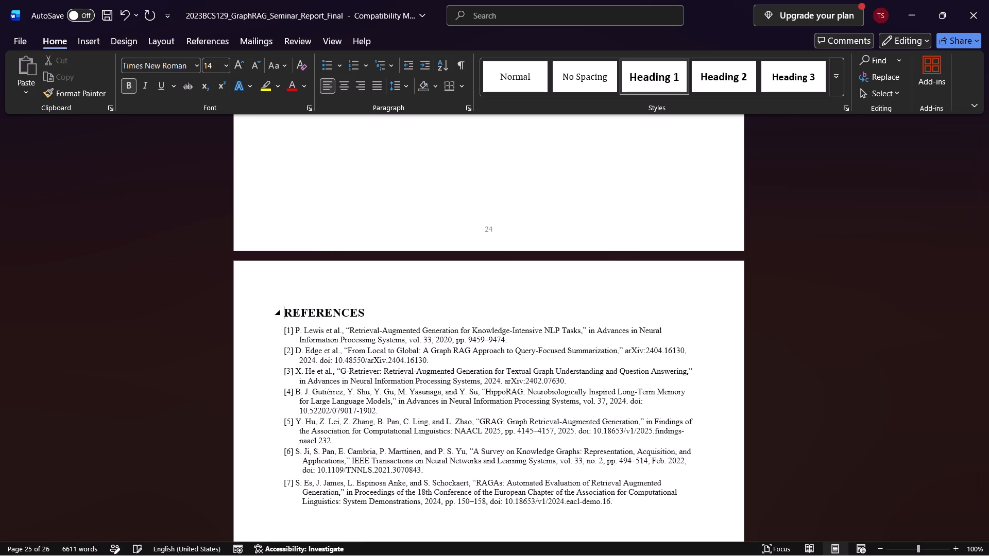
key("BackSpace")
Centre the REFERENCES heading.
left_click(345, 83)
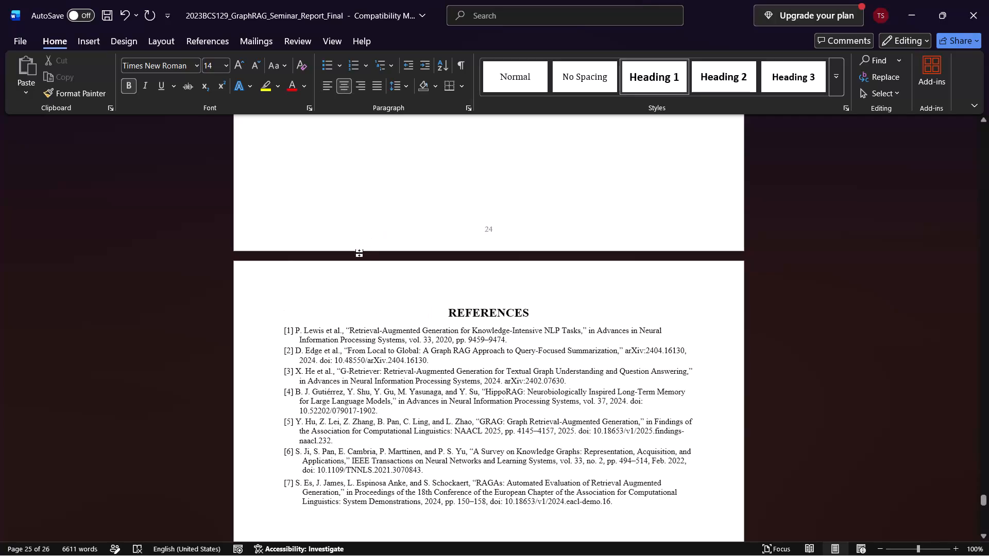
left_click(538, 314)
Delete the blank lines above the CHAPTER 6 heading so it starts at the top of its page.
scroll(455, 227, "up", 2)
scroll(455, 227, "down", 1)
scroll(455, 227, "up", 2)
left_click(435, 275)
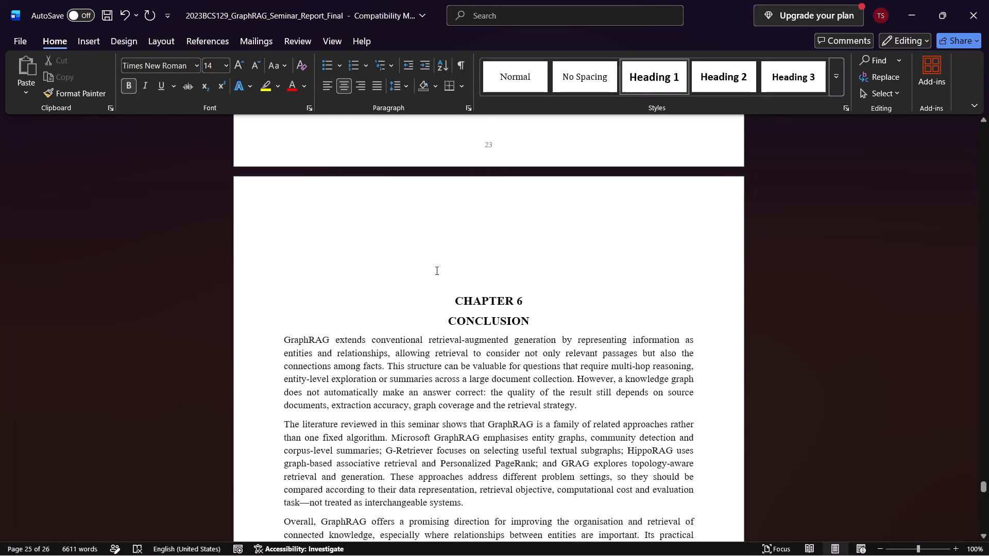
key("BackSpace")
key("BackSpace")
key("BackSpace")
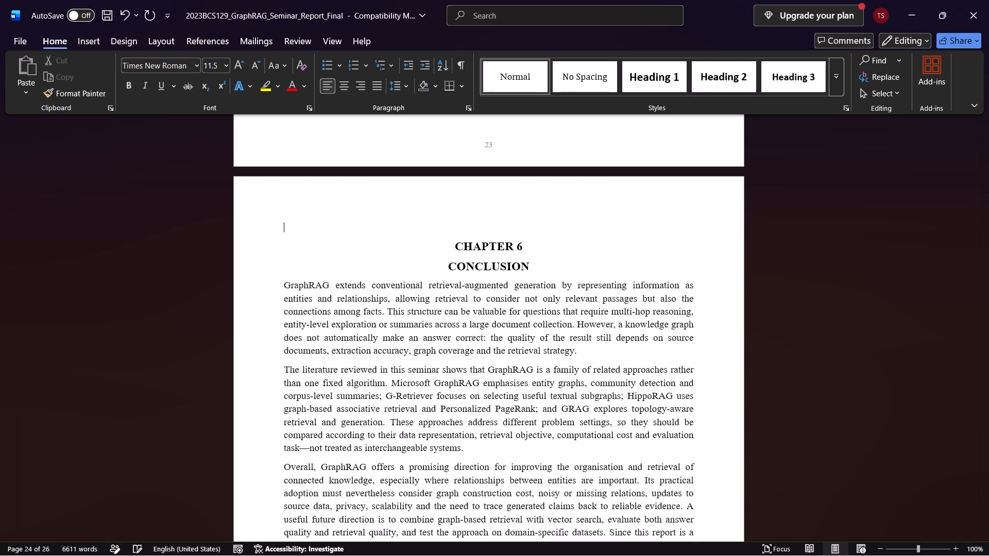
key("BackSpace")
Check the page spacing from the end of Chapter 5 through the Student's Review page.
scroll(435, 275, "up", 2)
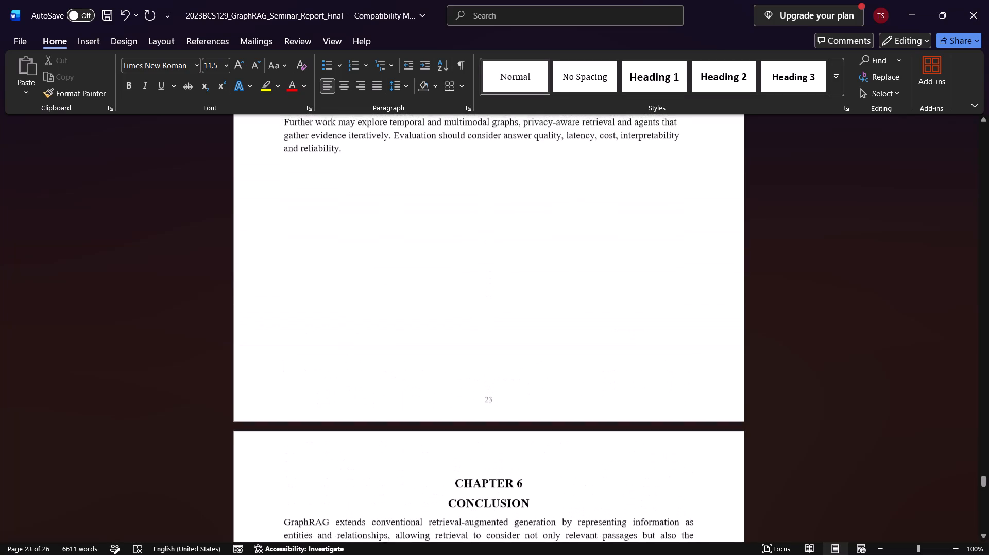
scroll(443, 308, "up", 3)
scroll(443, 308, "down", 6)
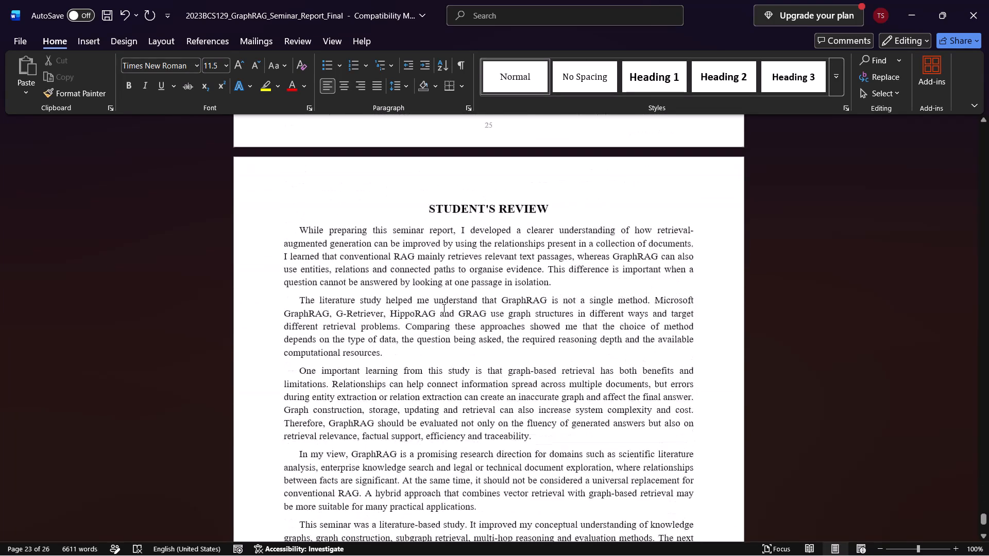
scroll(443, 308, "down", 1)
scroll(443, 308, "up", 1)
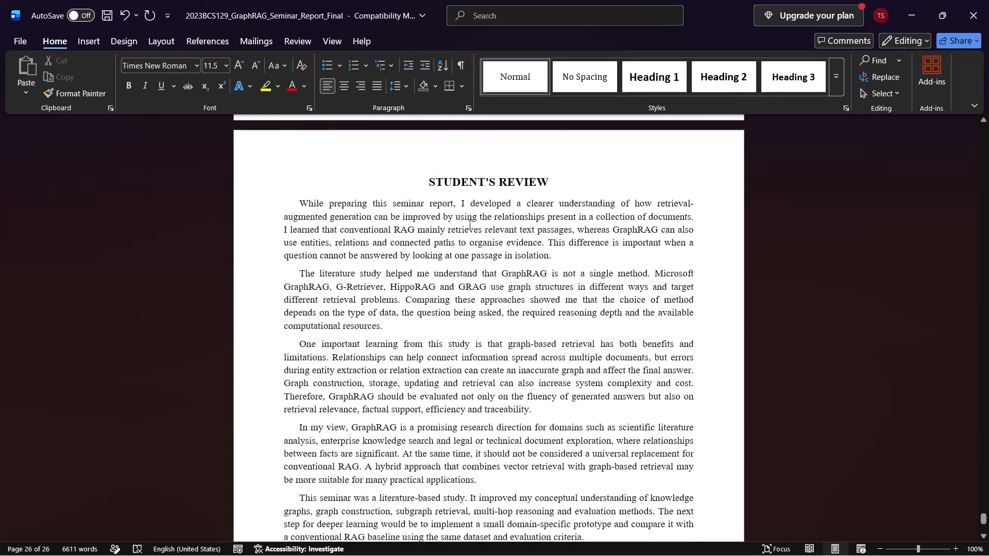
Change the STUDENT'S REVIEW heading on the last page to MY REVIEW.
left_click(486, 183)
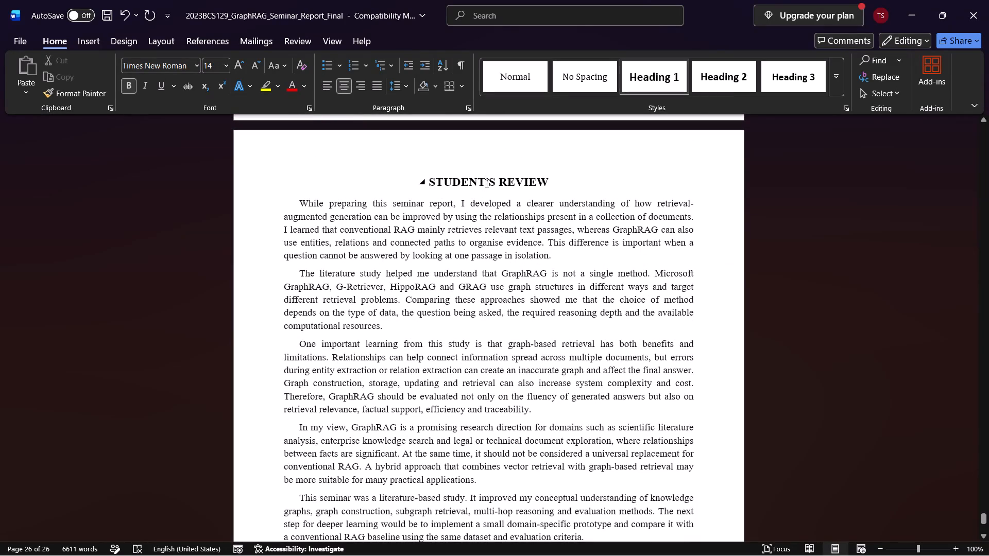
left_click(495, 184)
key("BackSpace")
key("BackSpace")
key("BackSpace")
key("BackSpace")
key("BackSpace")
key("BackSpace")
key("BackSpace")
key("BackSpace")
key("BackSpace")
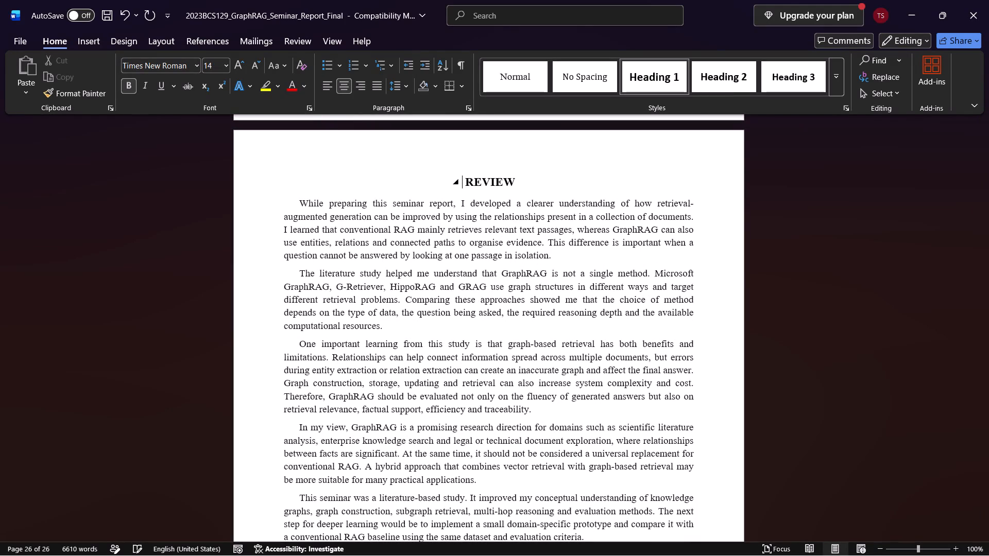
type("MY")
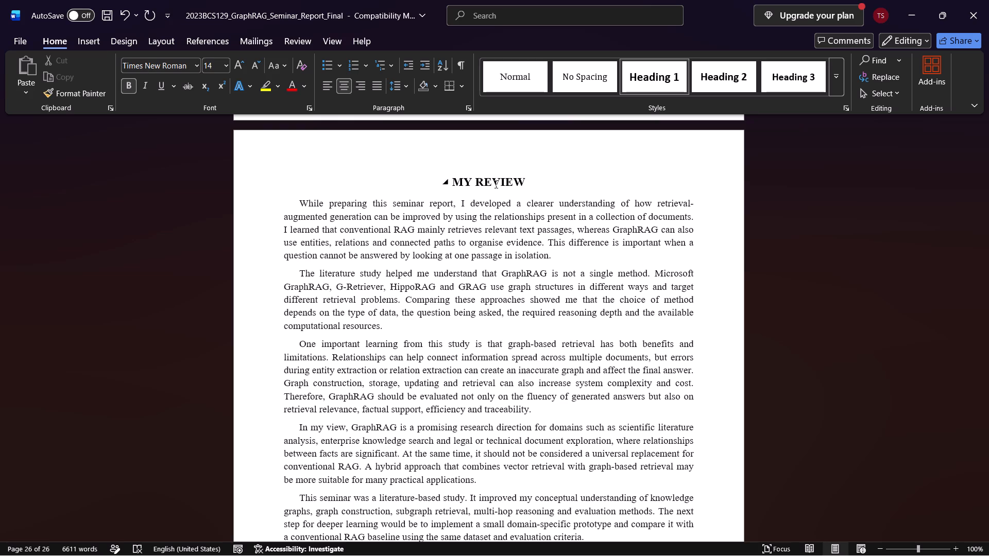
left_click(549, 181)
Check the layout of the MY REVIEW page down to its end and back up to the REFERENCES section.
scroll(569, 311, "down", 1)
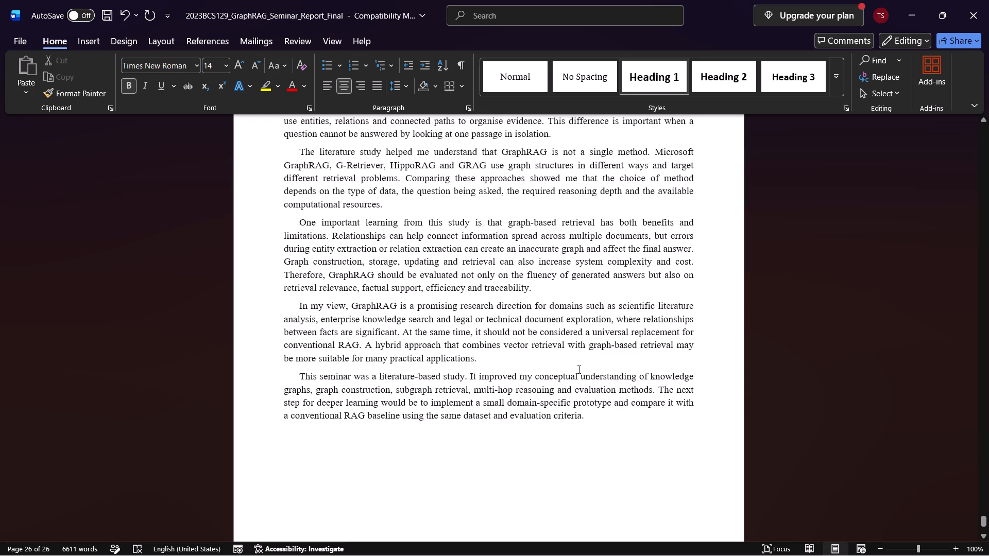
scroll(577, 374, "down", 2)
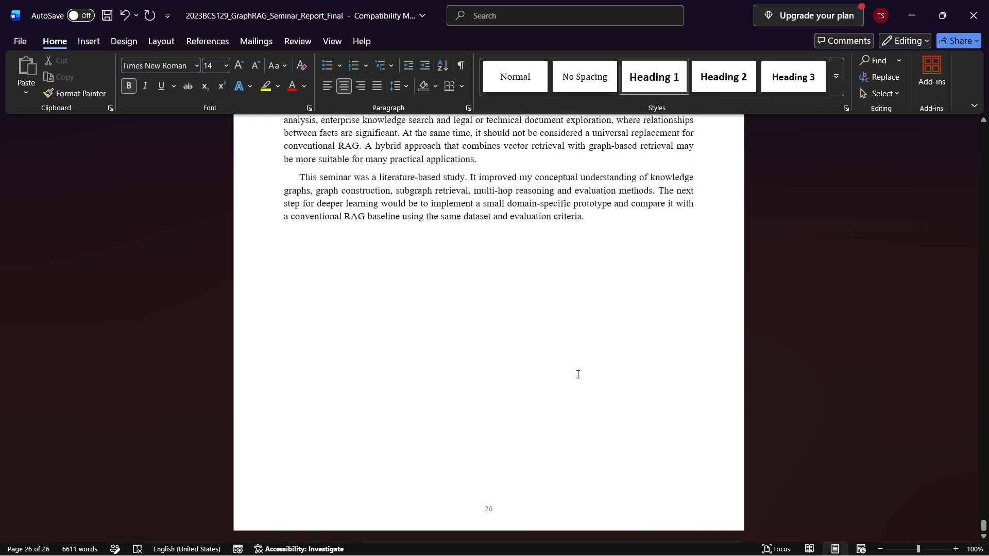
scroll(577, 374, "up", 2)
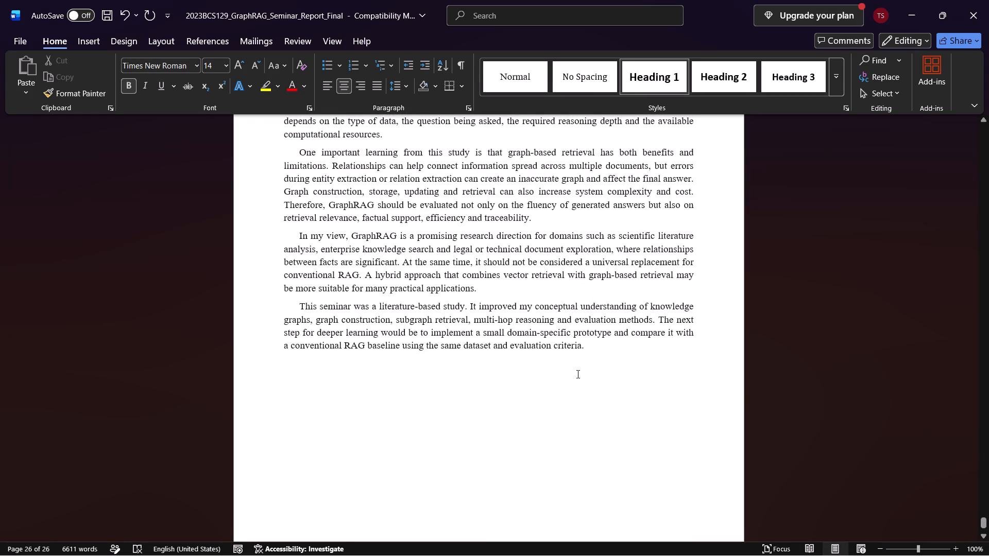
scroll(577, 374, "up", 1)
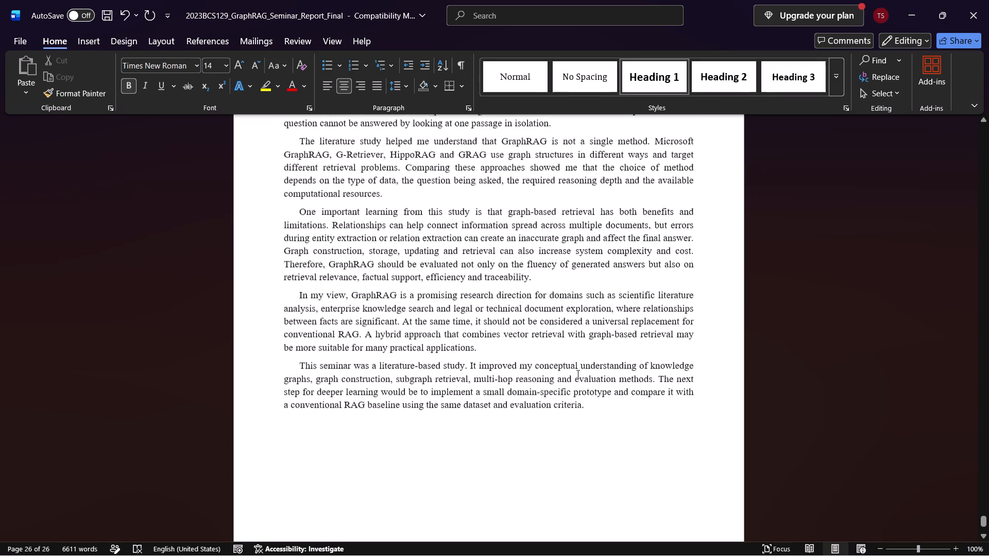
scroll(577, 374, "up", 4)
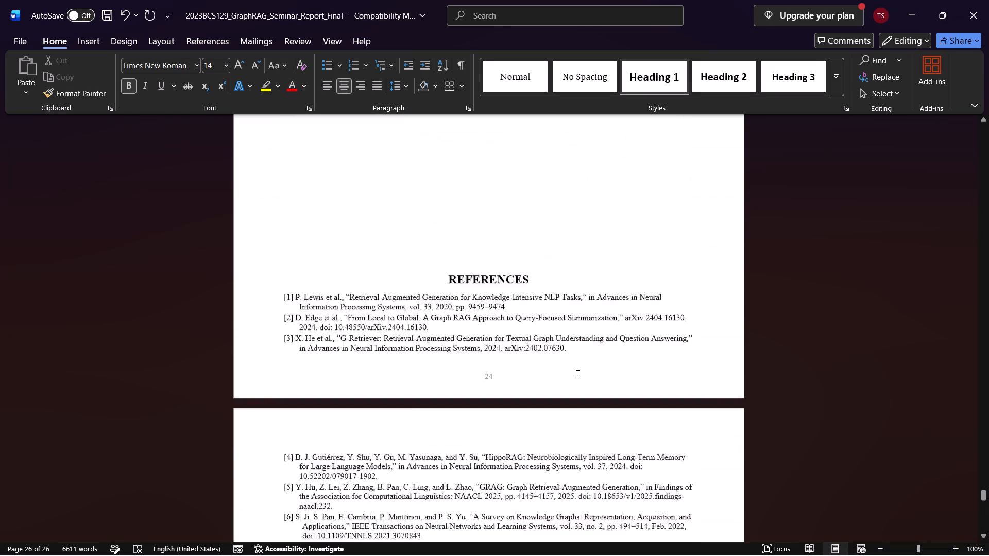
scroll(577, 374, "up", 1)
Insert three blank lines above the REFERENCES heading so it starts at the top of the following page.
scroll(577, 374, "down", 2)
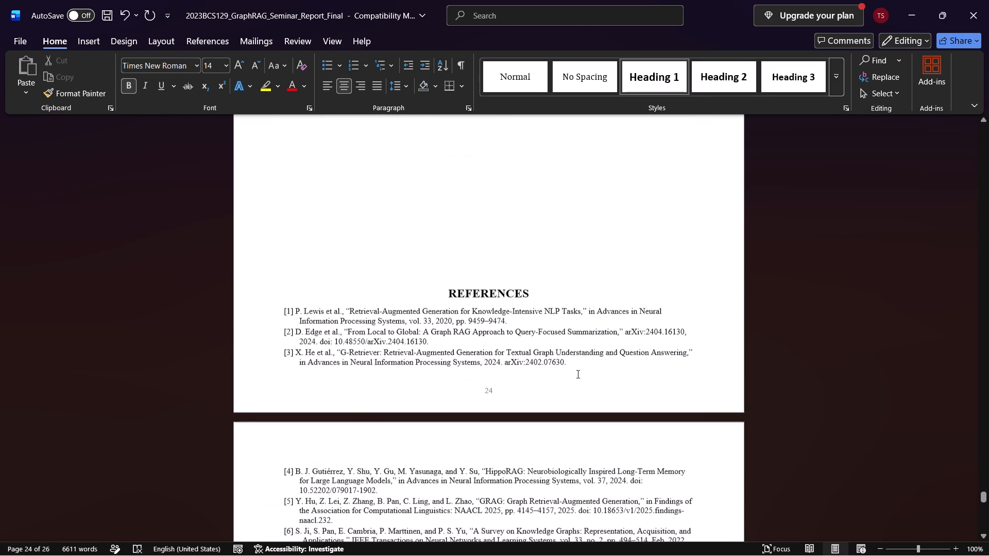
left_click(530, 278)
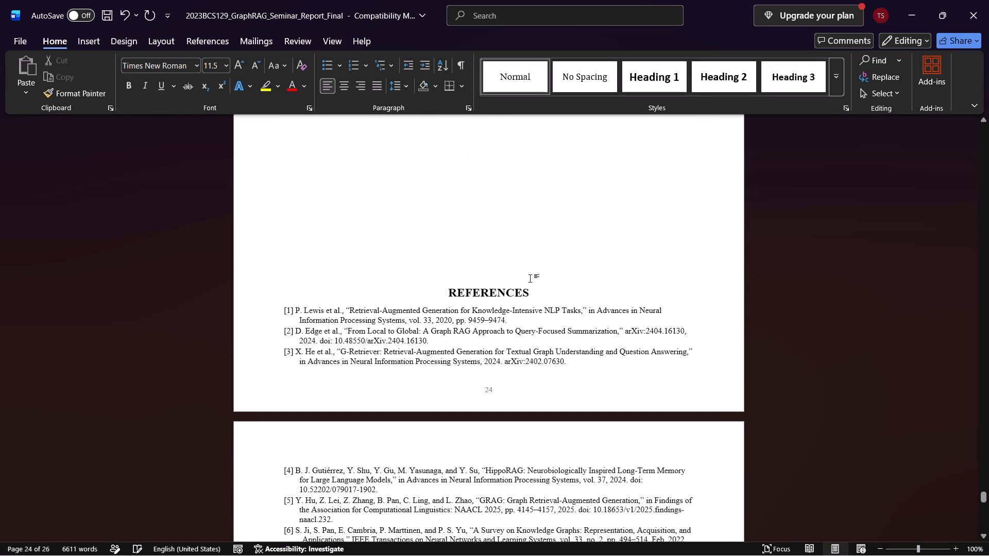
key("Return")
key("Return")
key("Return")
key("Return")
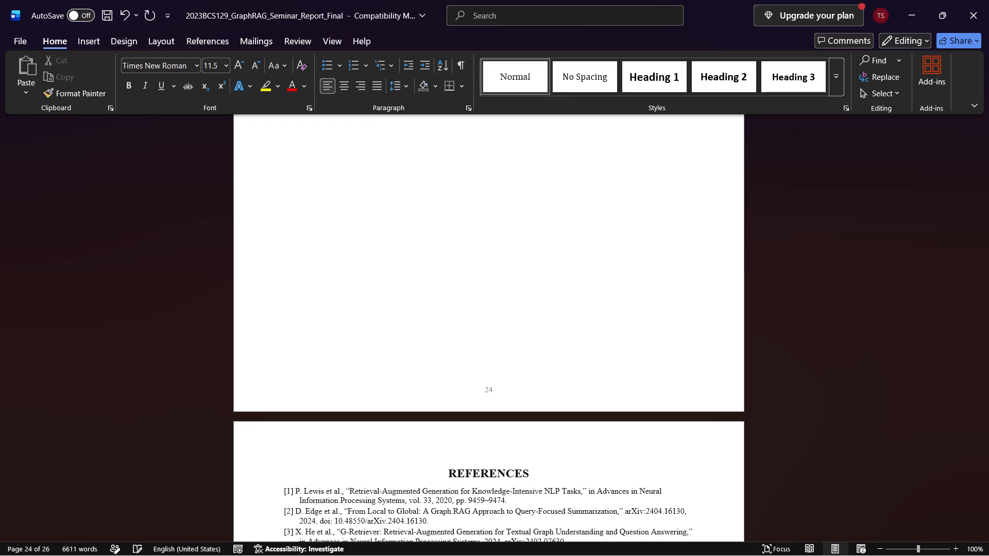
key("BackSpace")
key("BackSpace")
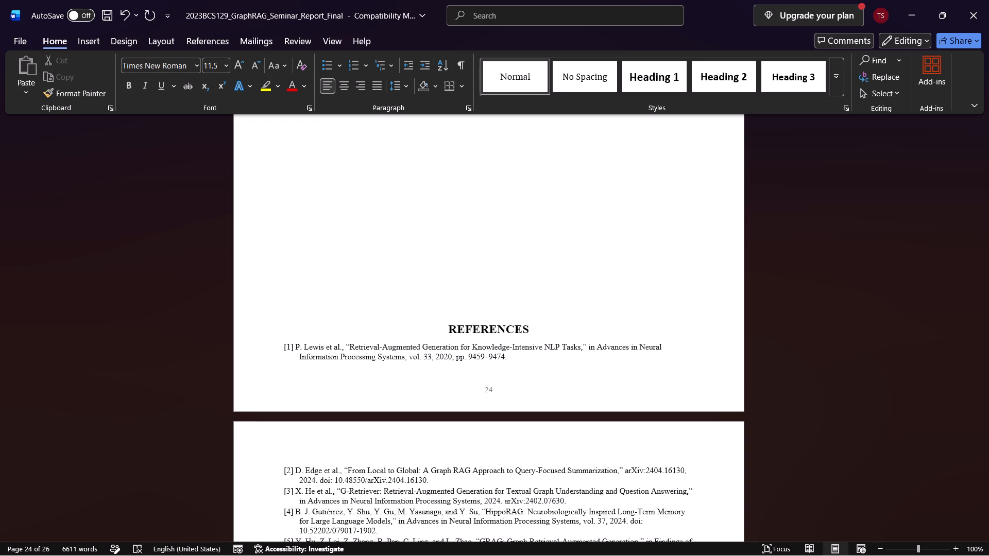
key("Return")
key("Down")
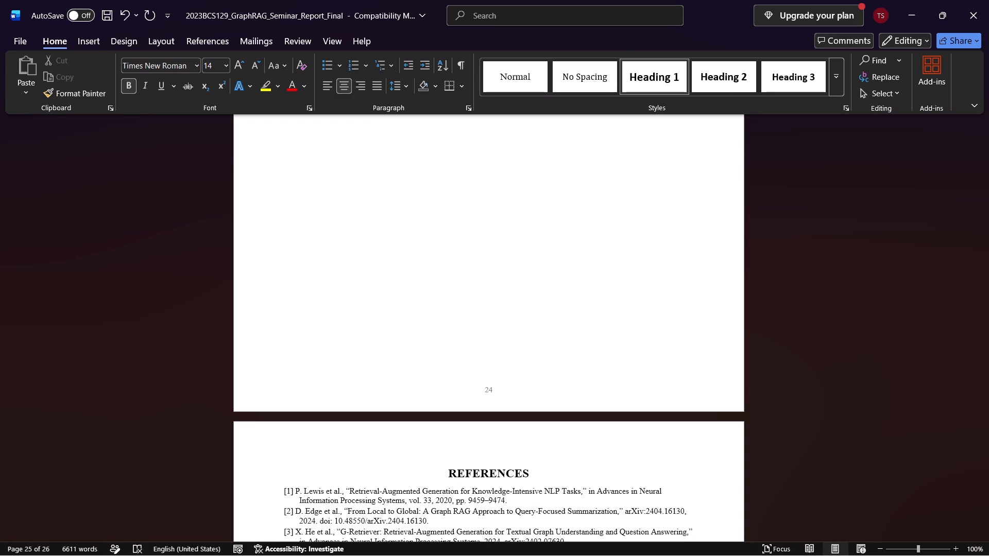
Check the page layout from the REFERENCES and MY REVIEW pages back to the start of Chapter 4.
scroll(499, 332, "down", 5)
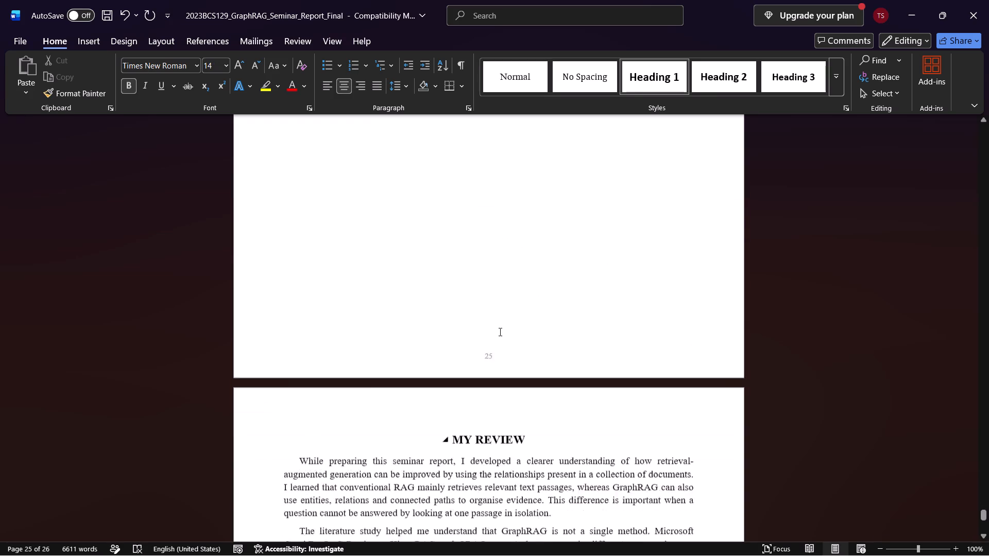
scroll(499, 332, "down", 1)
scroll(499, 332, "up", 3)
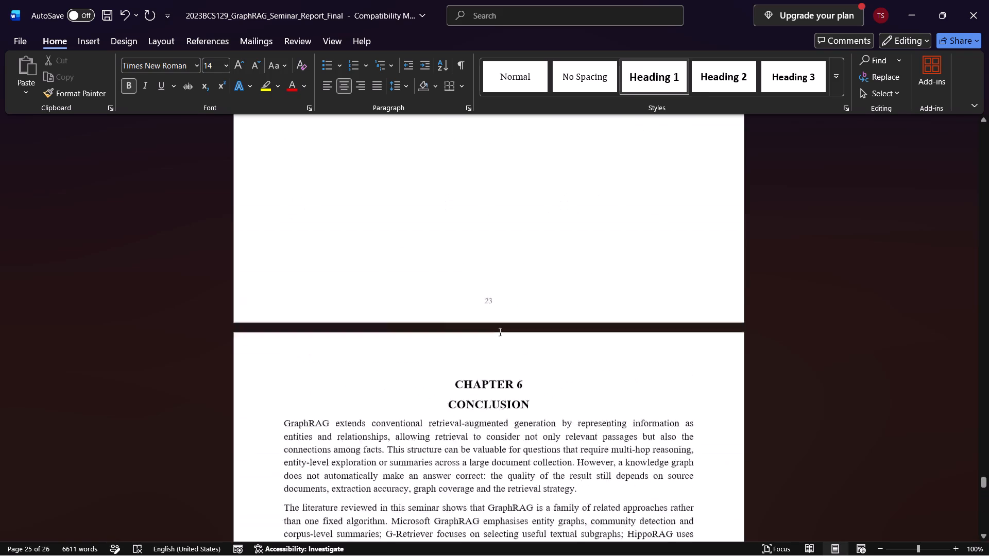
scroll(499, 332, "up", 4)
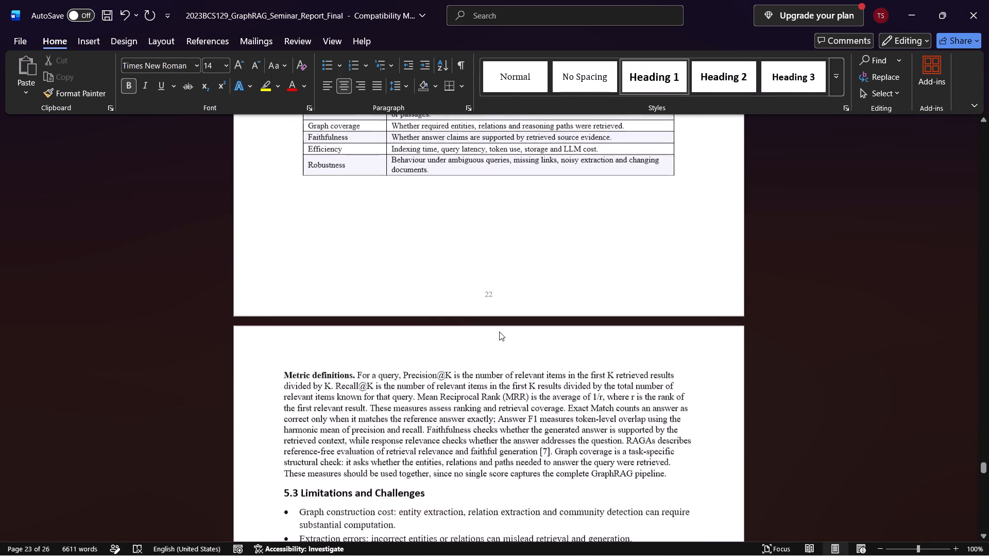
scroll(499, 332, "up", 3)
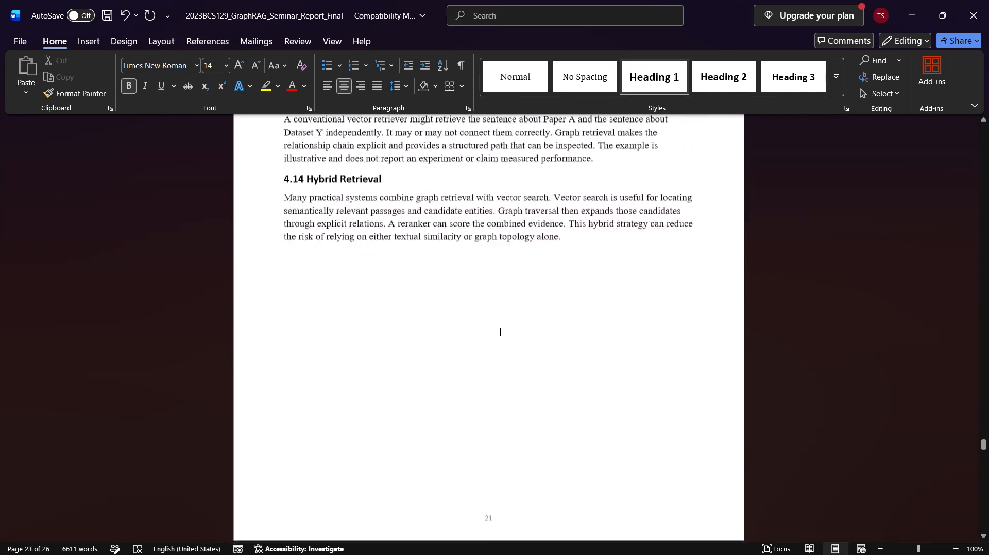
scroll(499, 332, "up", 3)
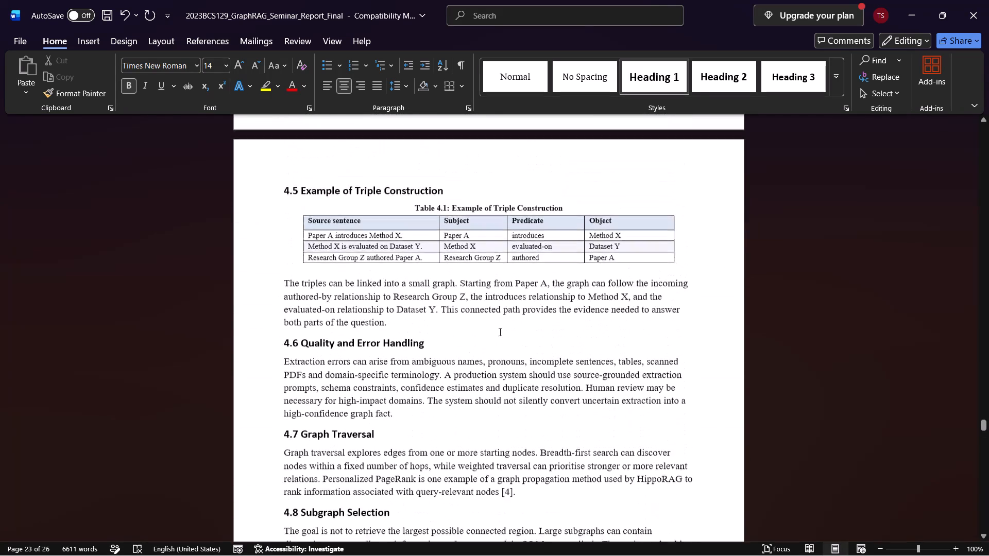
scroll(499, 332, "up", 3)
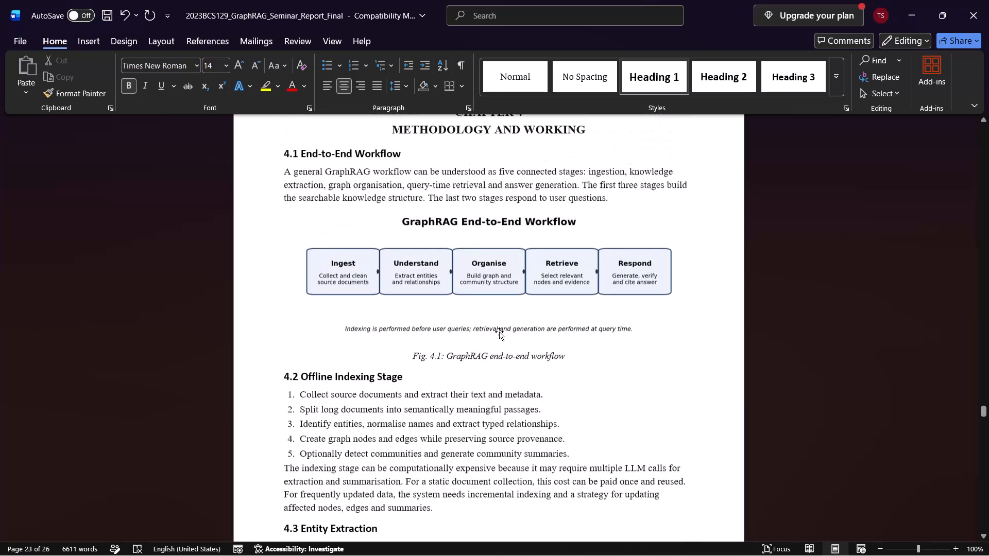
Check the page layout and chapter starts from Chapter 4 back through Chapters 3, 2 and 1 to the Abbreviations page.
scroll(499, 332, "up", 2)
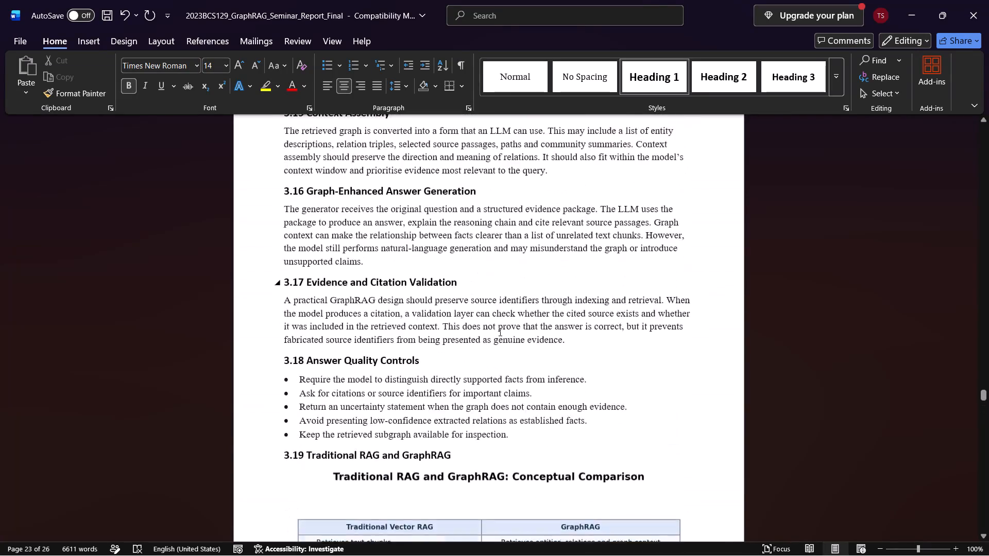
scroll(499, 332, "up", 2)
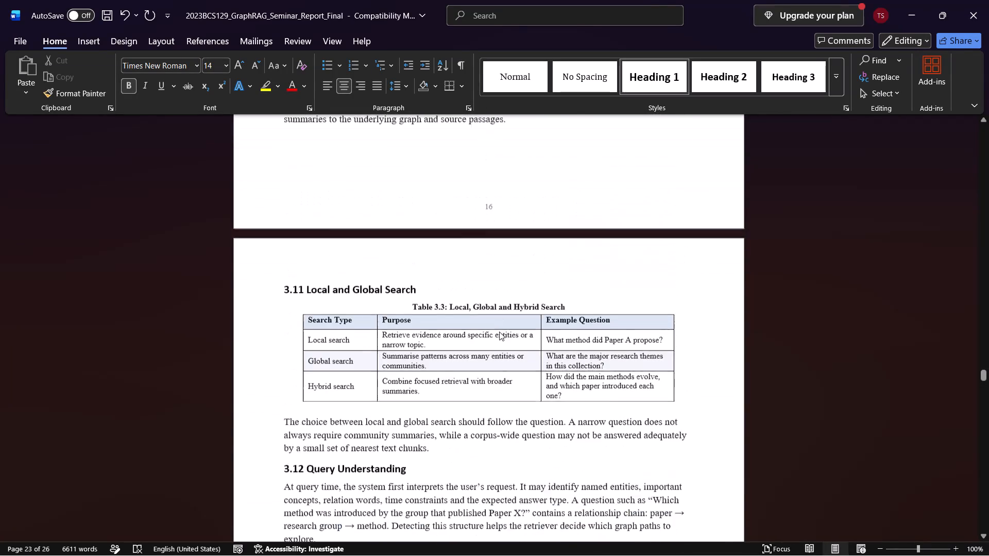
scroll(499, 332, "up", 3)
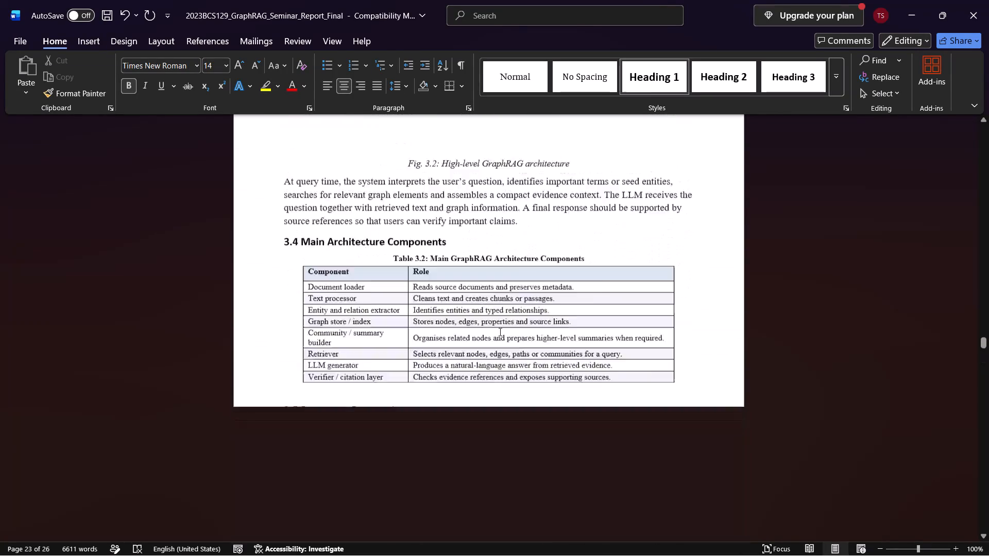
scroll(499, 332, "up", 2)
scroll(499, 332, "down", 2)
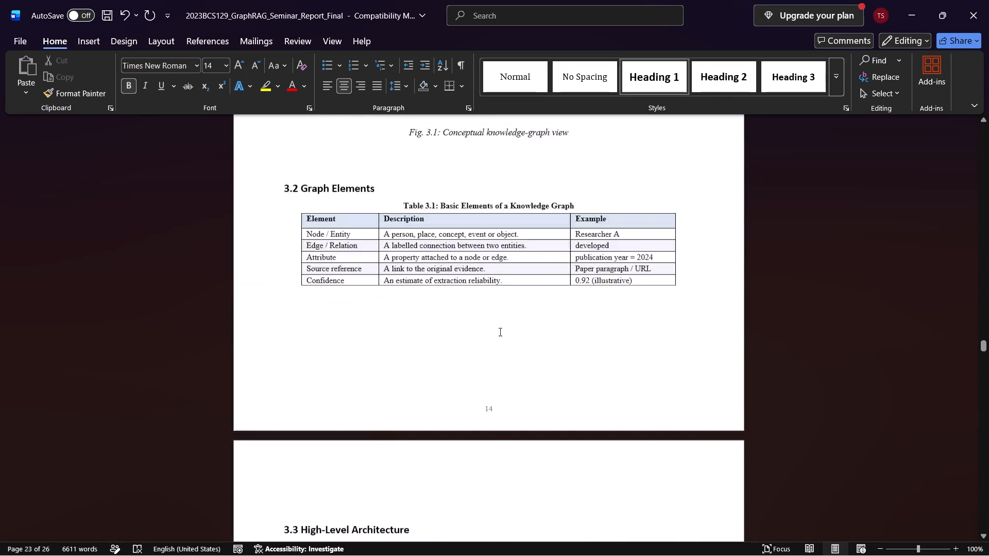
scroll(499, 332, "down", 1)
scroll(499, 332, "up", 2)
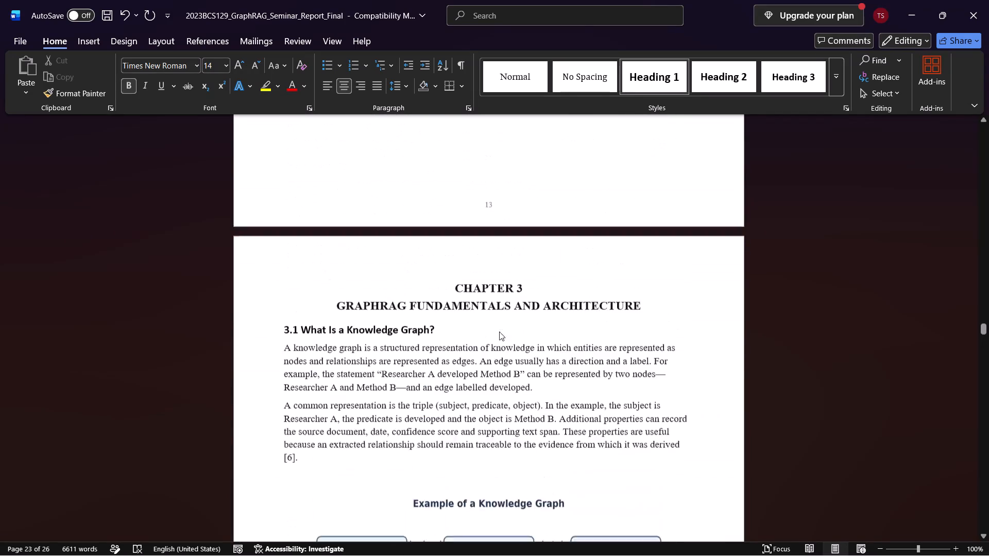
scroll(499, 332, "up", 2)
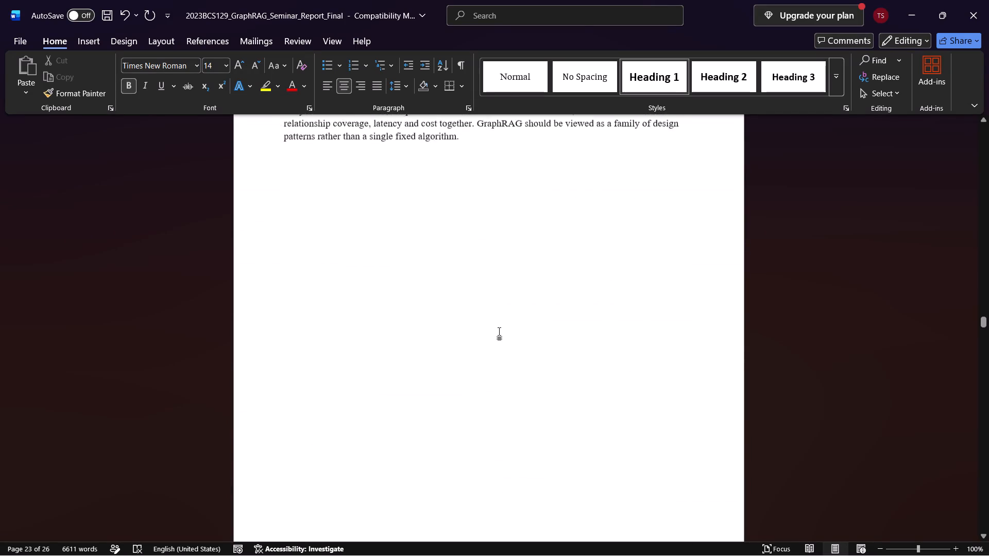
scroll(499, 332, "up", 4)
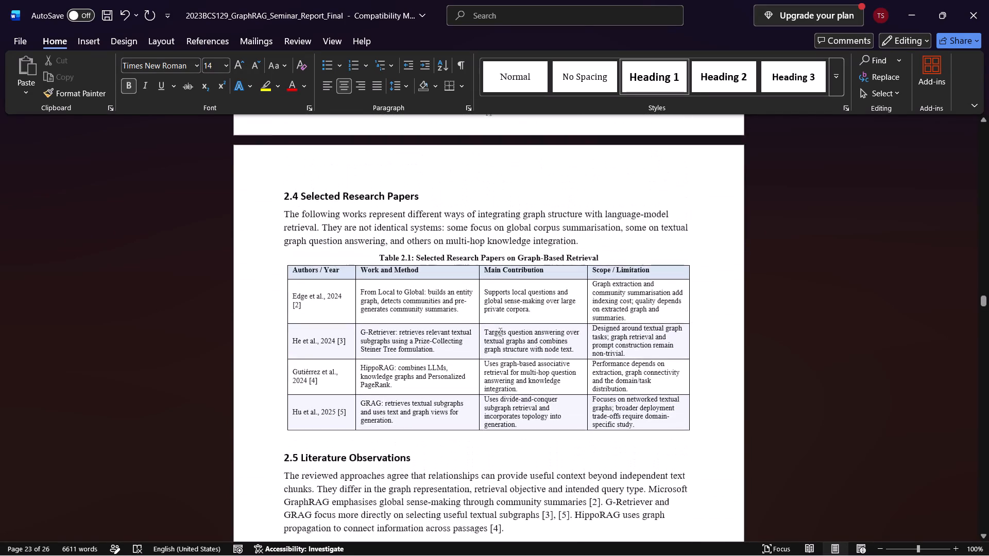
scroll(499, 332, "up", 2)
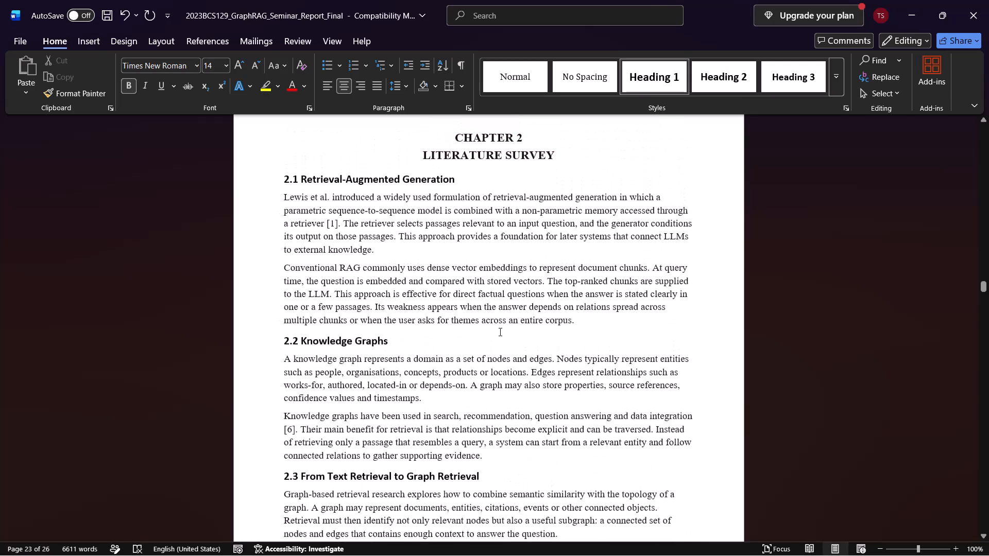
scroll(462, 309, "up", 2)
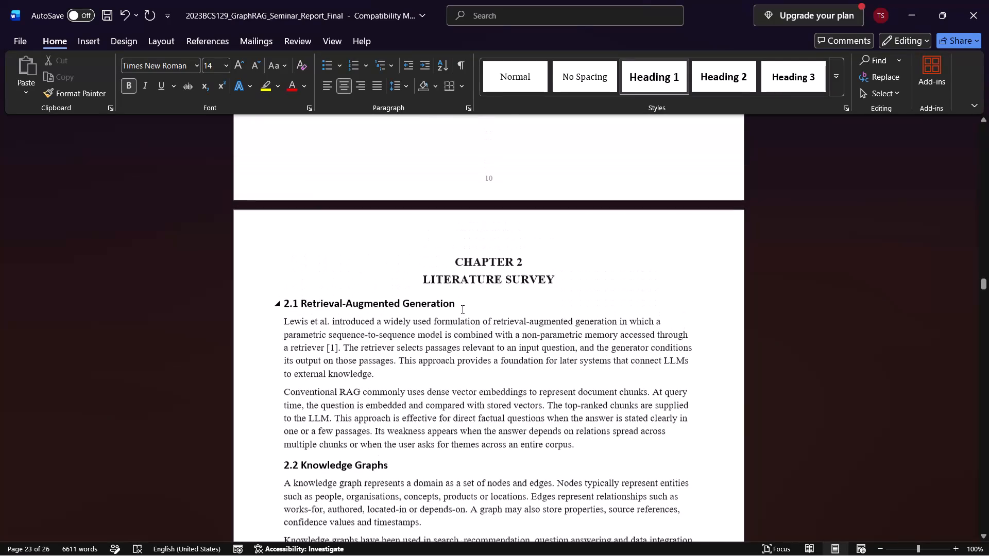
scroll(462, 309, "up", 4)
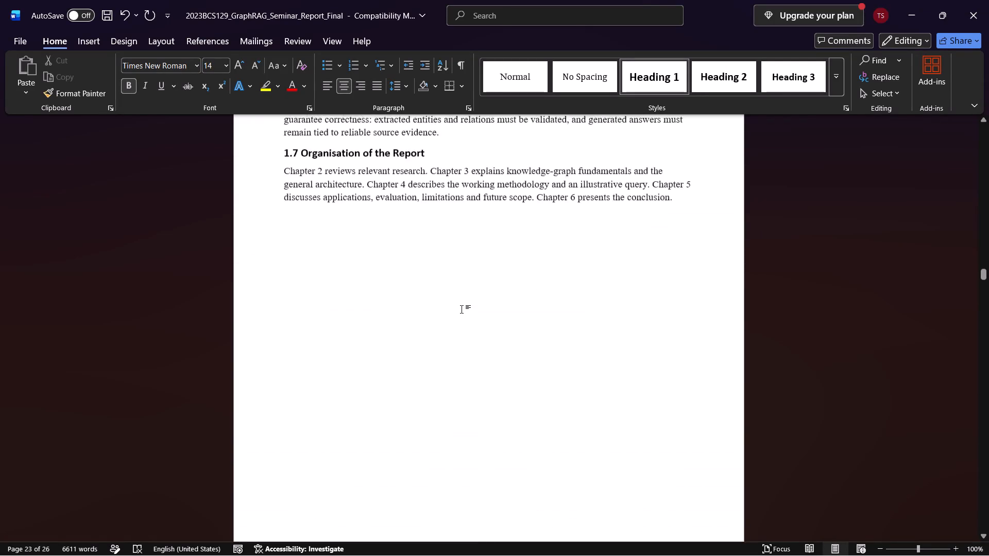
scroll(462, 309, "up", 2)
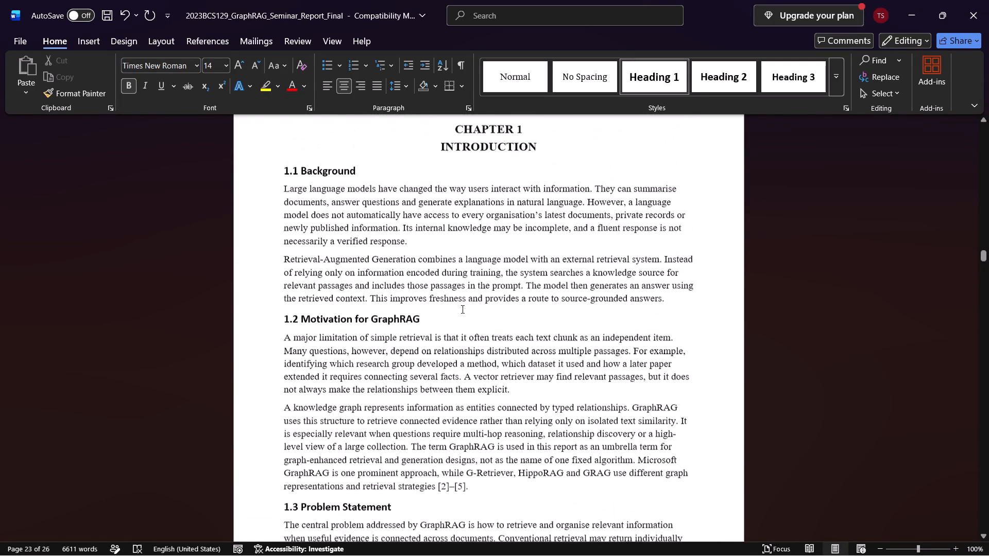
scroll(462, 309, "up", 3)
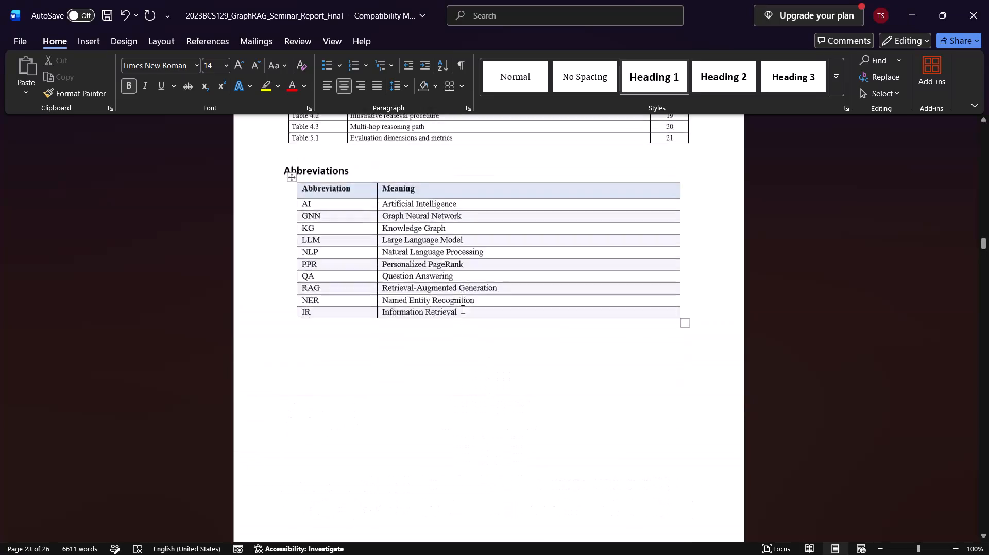
Examine the Table of Contents rows and their shading, especially around the page break between entries 3.14 and 3.15.
scroll(462, 309, "up", 2)
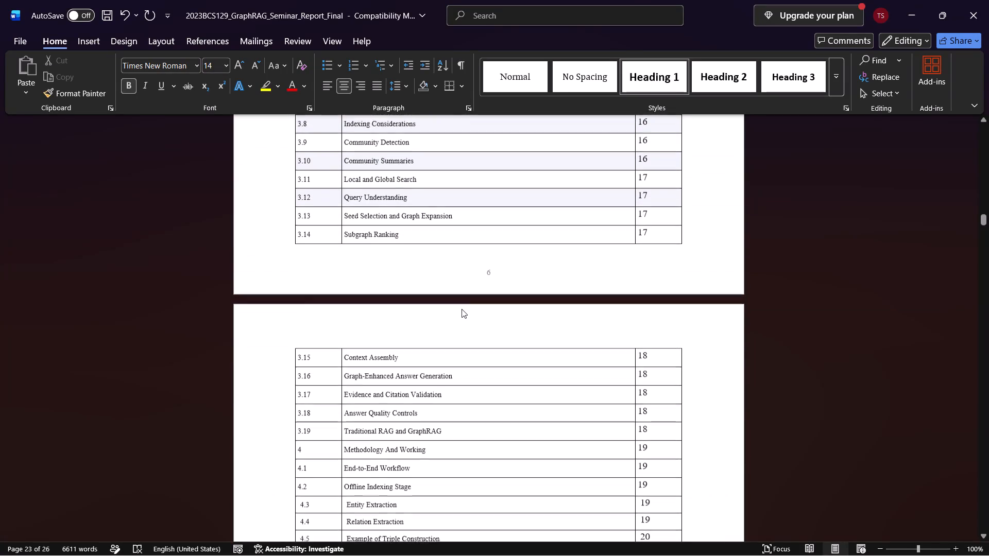
scroll(400, 307, "up", 1)
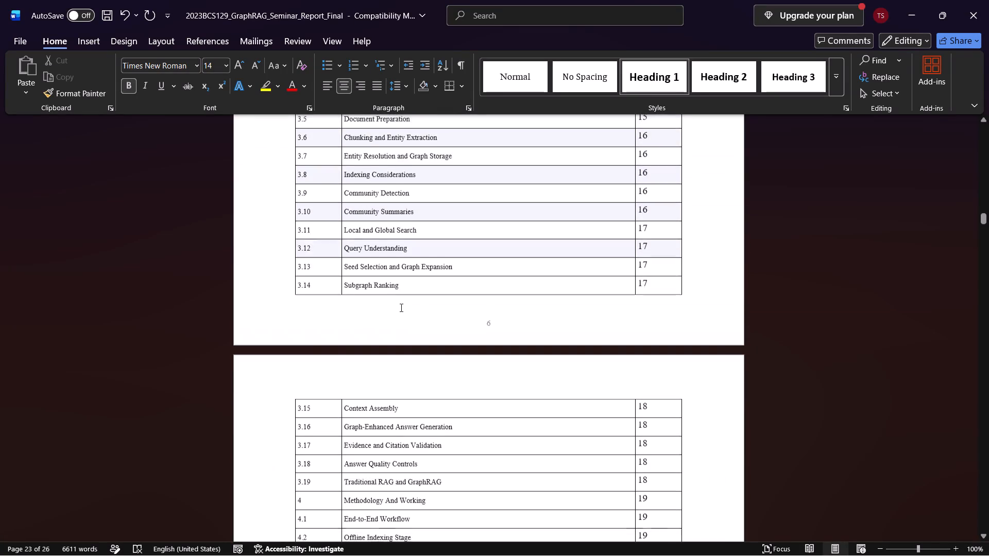
scroll(400, 307, "up", 2)
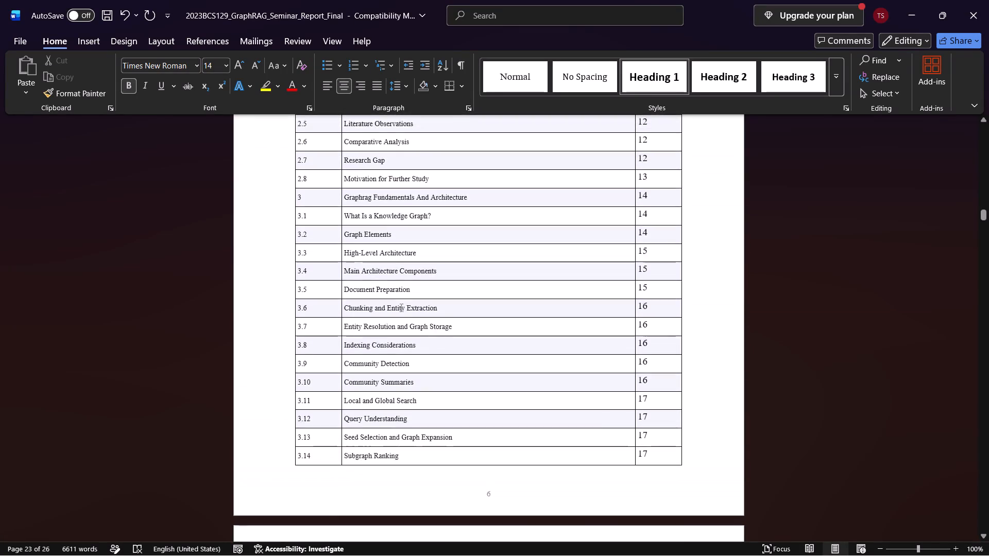
scroll(400, 307, "up", 2)
scroll(400, 307, "down", 1)
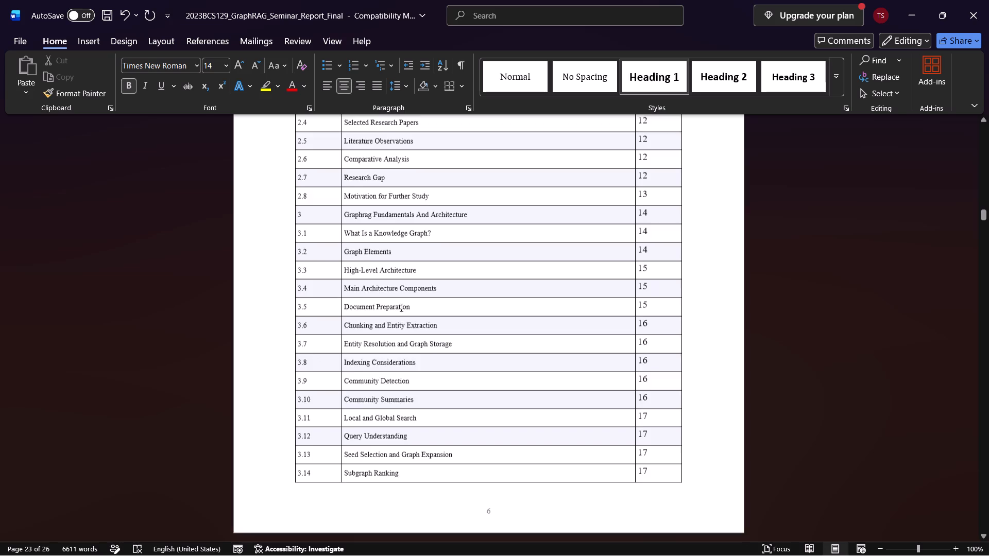
scroll(400, 307, "down", 1)
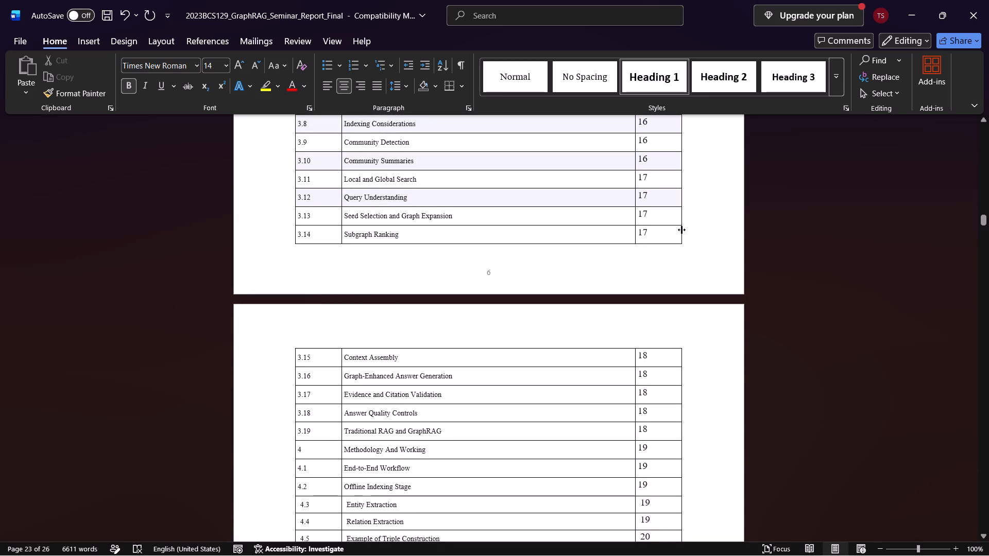
Copy the shaded 3.12 Query Understanding row of the Table of Contents and paste it directly above the 3.14 Subgraph Ranking row.
left_click(691, 237)
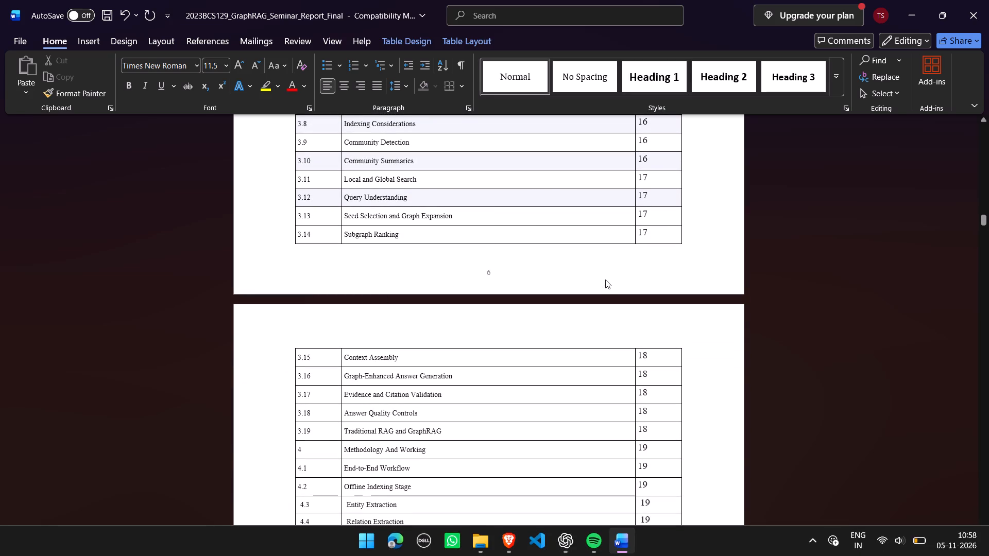
left_click(697, 235)
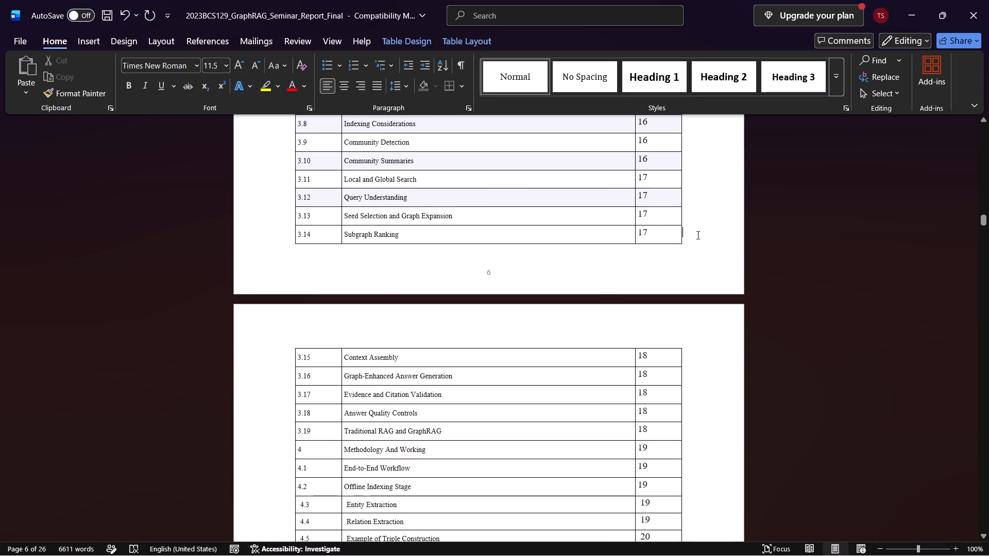
left_click(688, 196)
left_click_drag(688, 196, 574, 196)
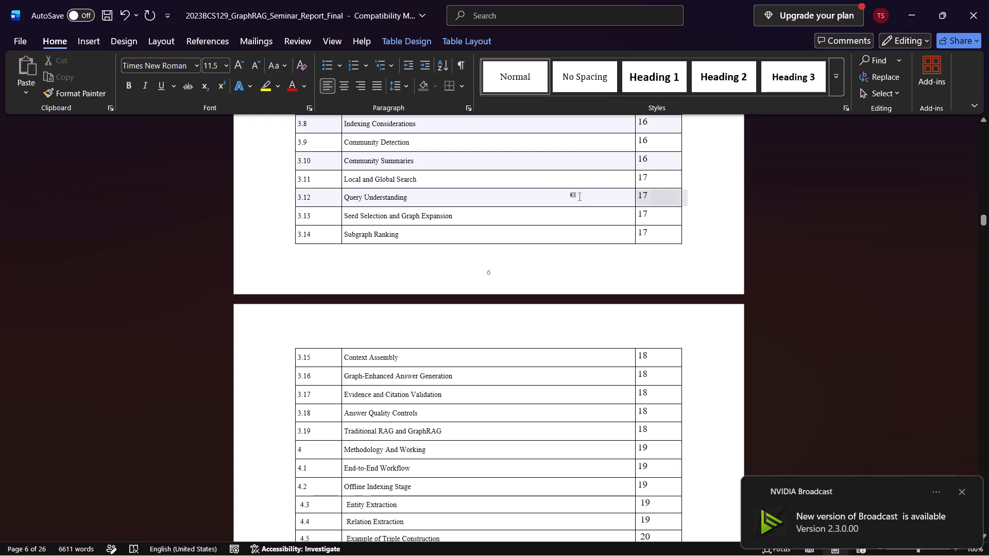
left_click_drag(574, 196, 317, 203)
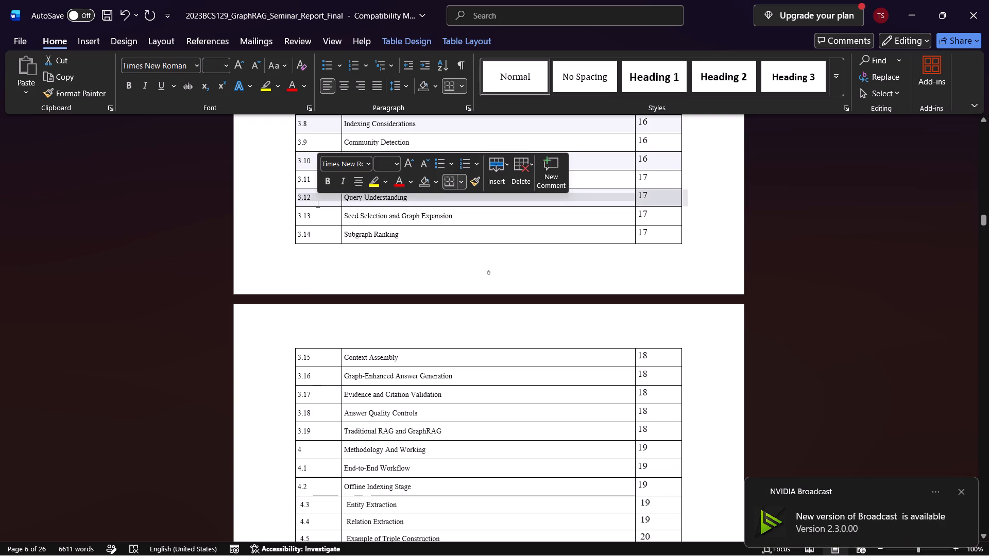
key("ctrl+c")
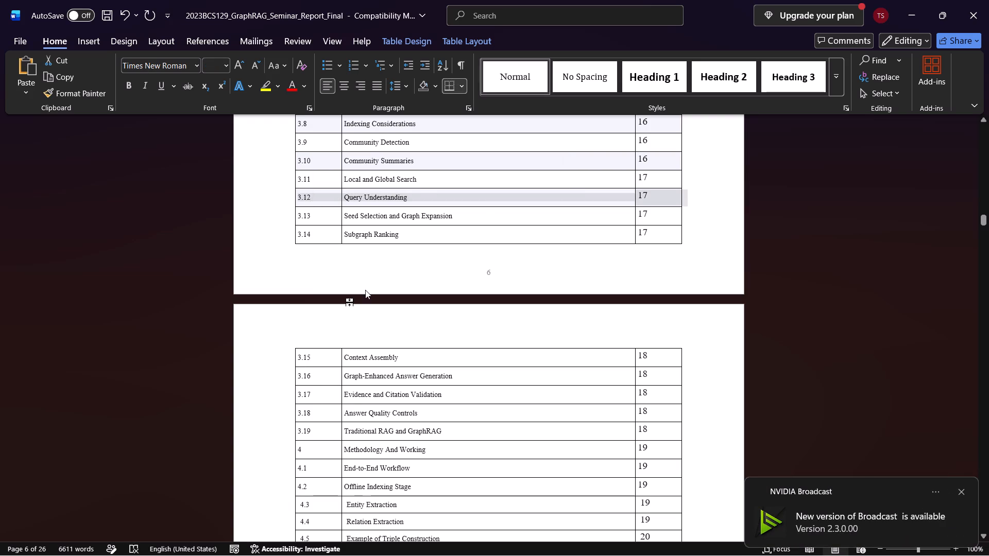
left_click(470, 229)
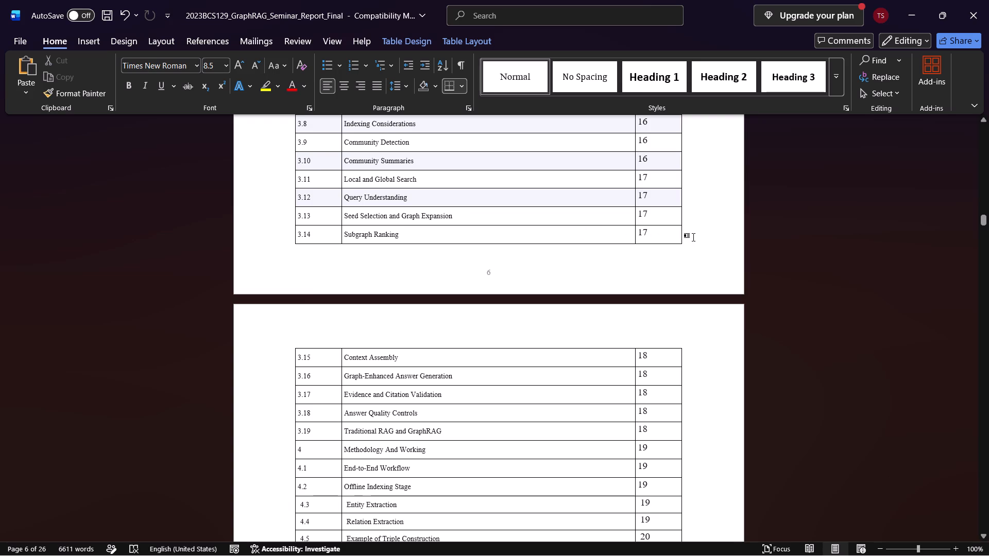
left_click_drag(693, 237, 314, 252)
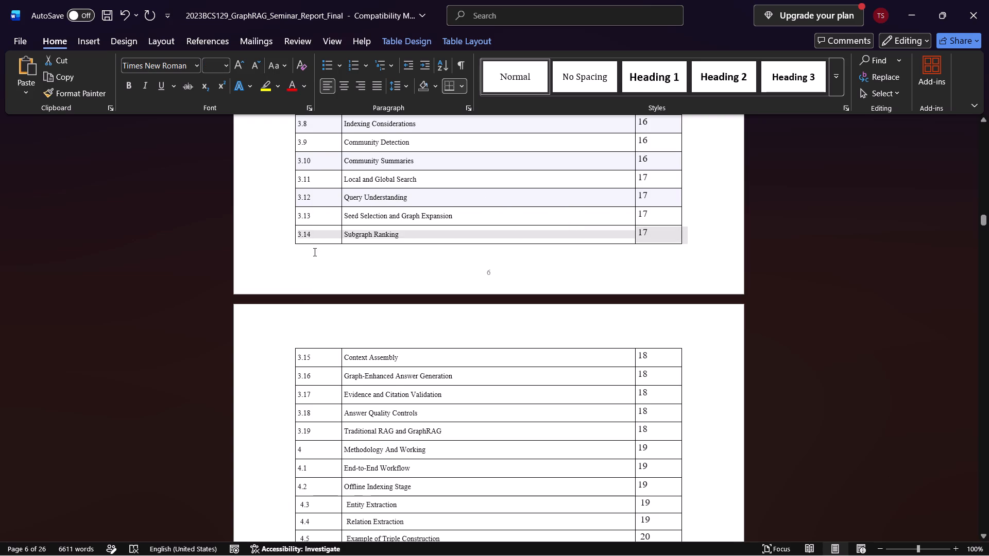
key("ctrl+v")
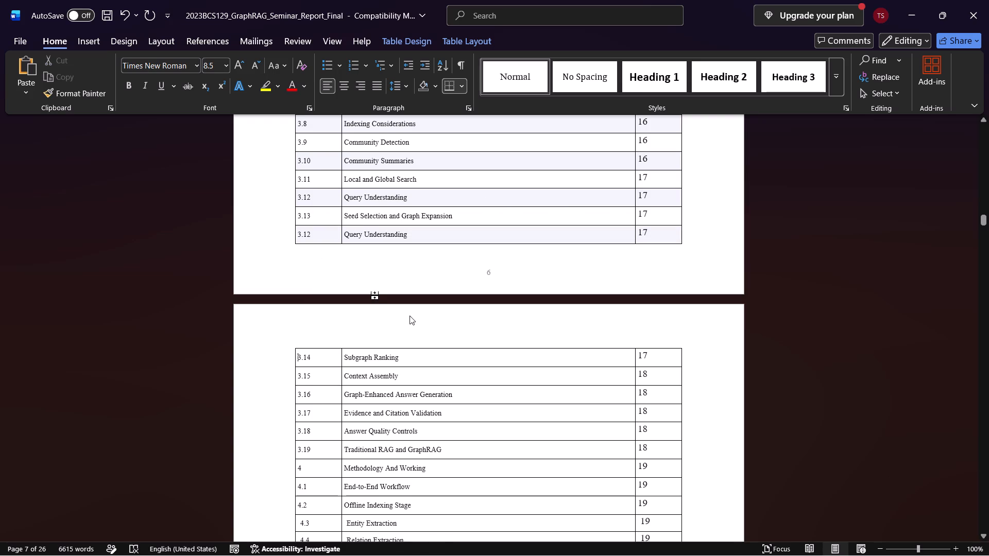
Relabel the pasted shaded row as 3.14 Subgraph Ranking, copying the title from the original 3.14 row.
left_click_drag(401, 358, 340, 358)
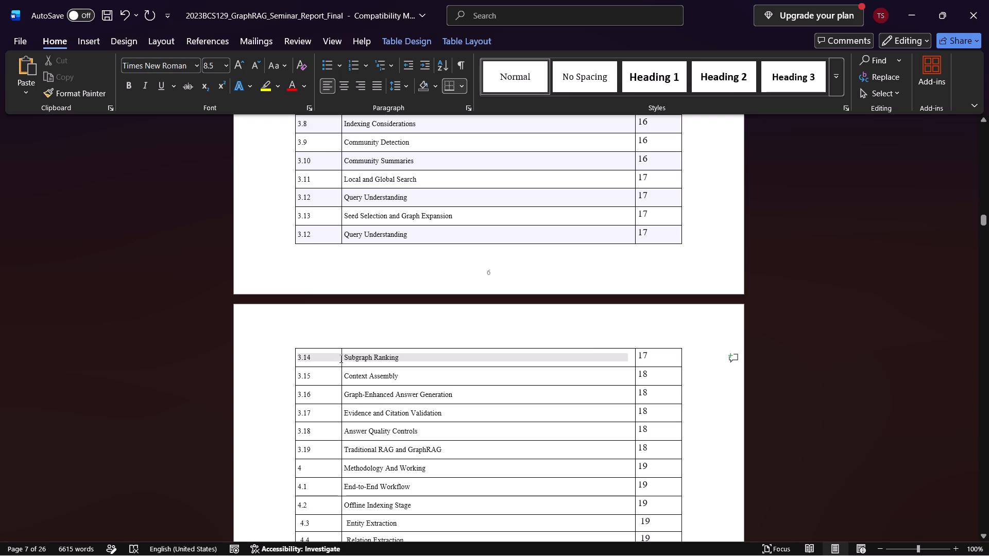
left_click_drag(340, 358, 339, 358)
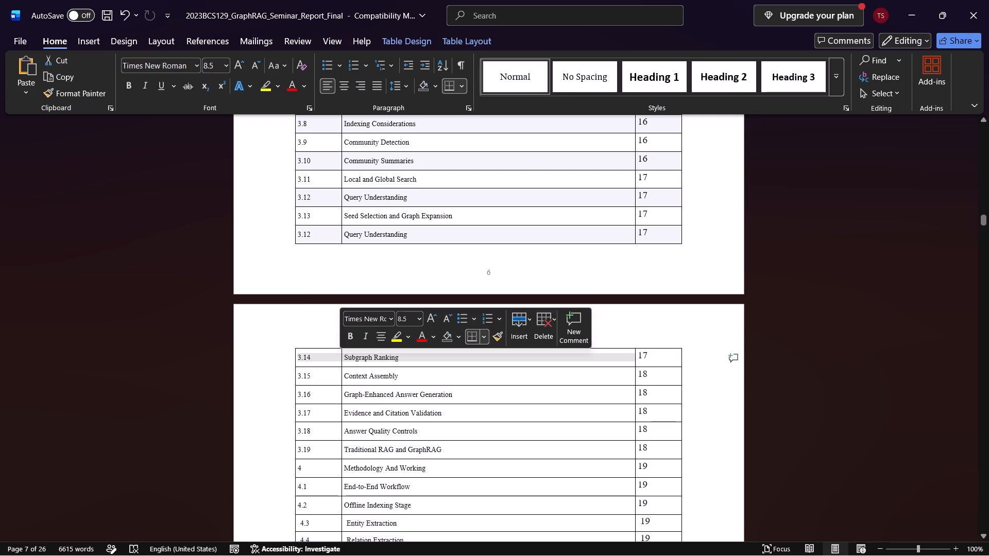
left_click(658, 356)
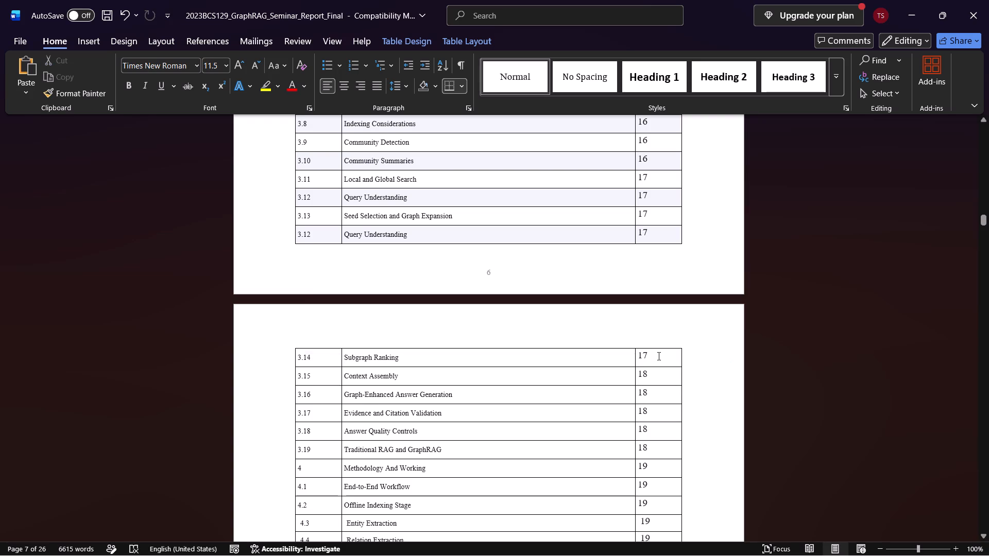
left_click(663, 234)
left_click_drag(406, 359, 352, 358)
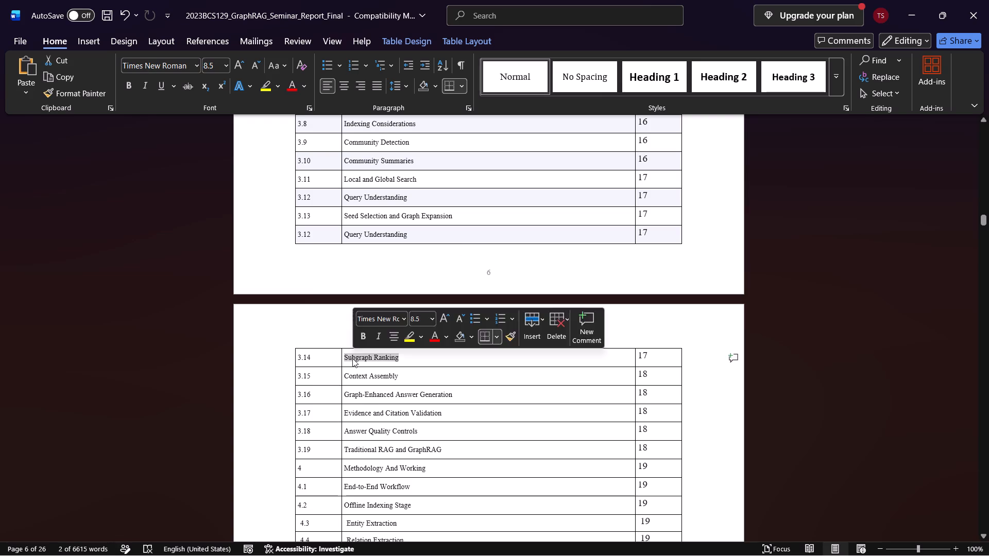
key("ctrl+c")
left_click_drag(412, 236, 412, 235)
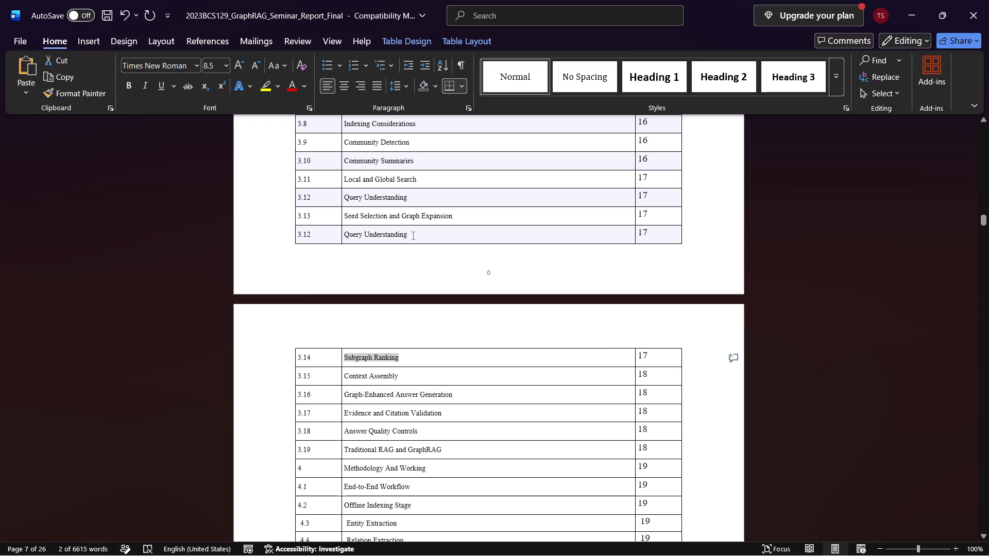
left_click_drag(412, 235, 344, 236)
key("ctrl+v")
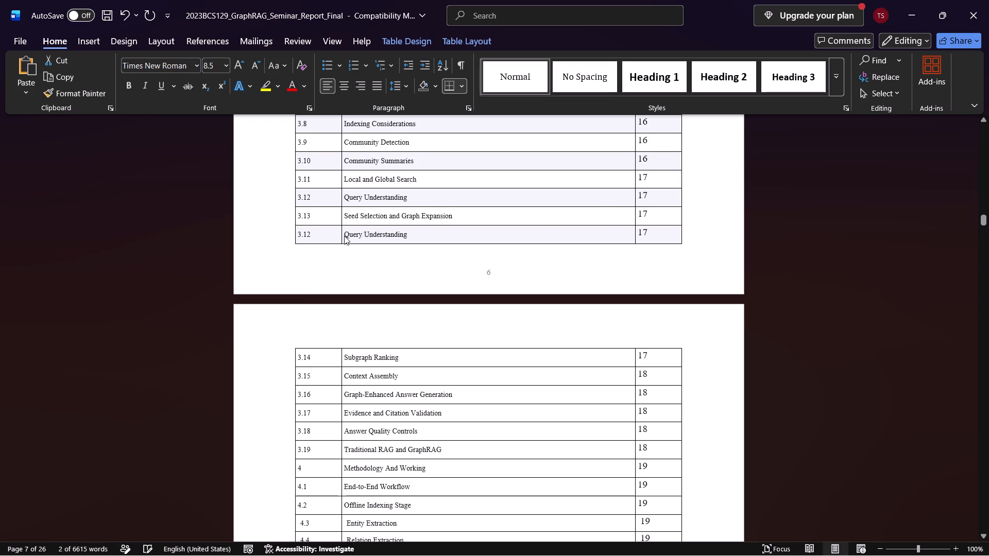
left_click(312, 235)
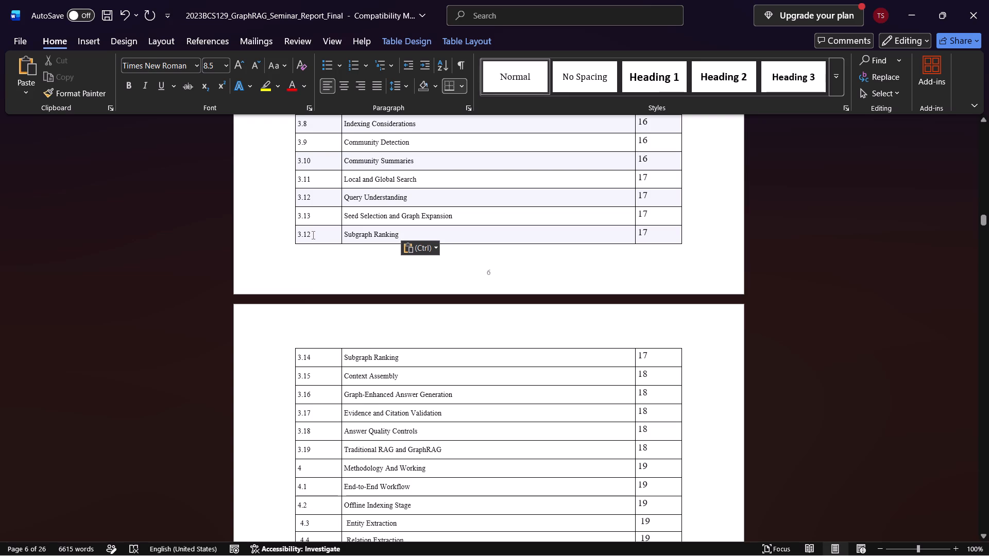
key("BackSpace")
key("4")
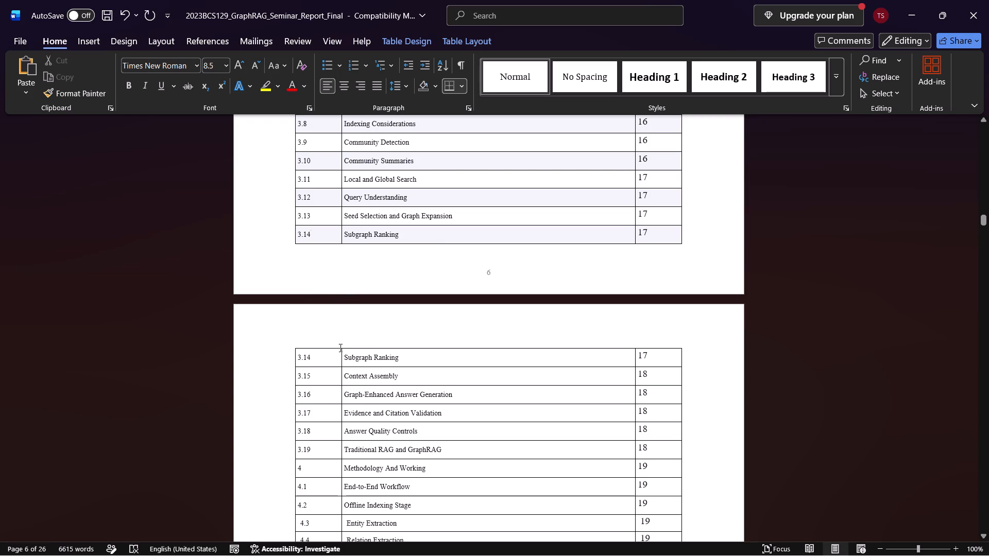
Clear the page number, title and section number from the unshaded duplicate 3.14 Subgraph Ranking row after the page break.
left_click(660, 360)
key("Right")
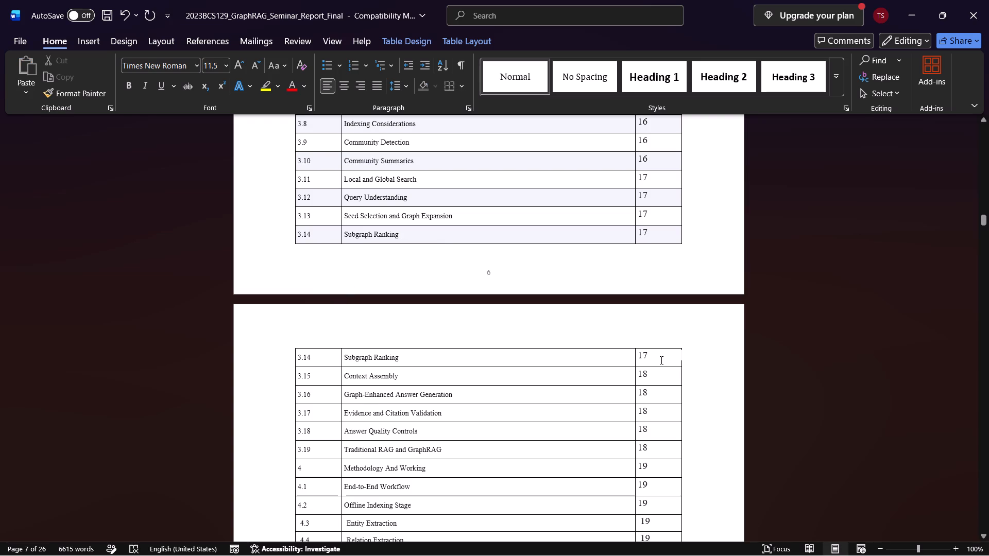
key("BackSpace")
key("BackSpace")
key("Left")
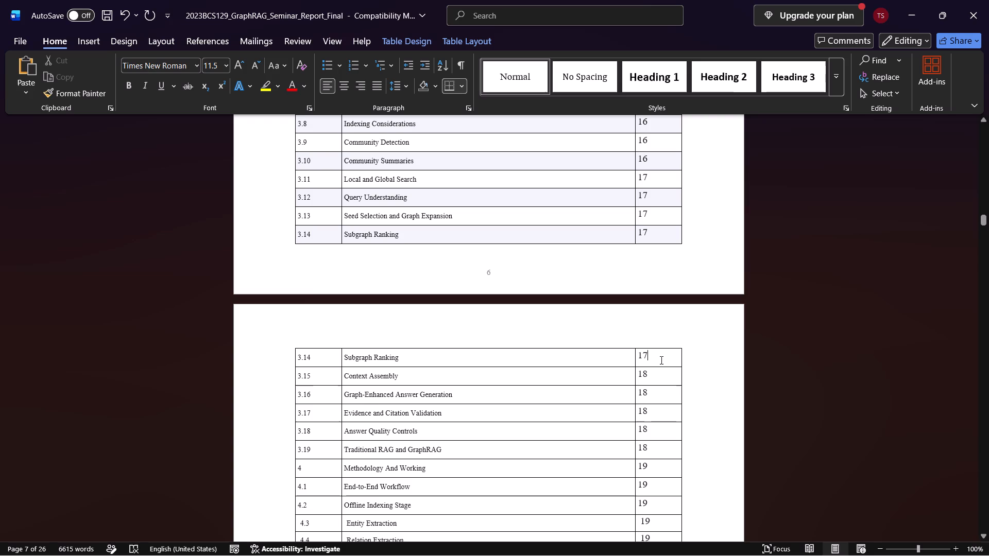
key("BackSpace")
key("BackSpace")
key("BackSpace")
key("BackSpace")
key("Left")
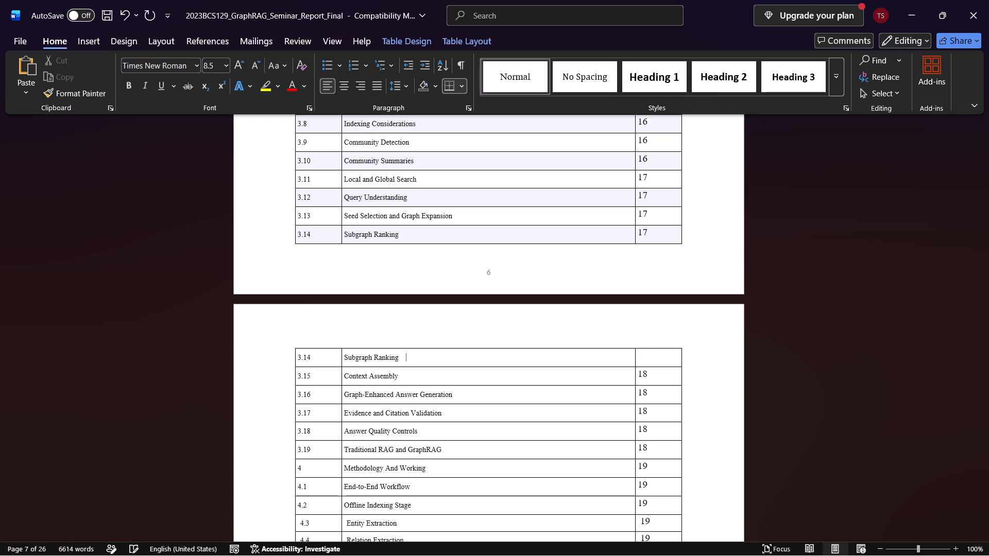
key("BackSpace")
key("BackSpace")
key("BackSpace")
key("BackSpace")
key("BackSpace")
key("BackSpace")
key("BackSpace")
key("BackSpace")
key("BackSpace")
key("BackSpace")
key("BackSpace")
key("BackSpace")
key("BackSpace")
key("BackSpace")
key("BackSpace")
key("BackSpace")
key("BackSpace")
key("Left")
key("BackSpace")
key("BackSpace")
key("BackSpace")
key("BackSpace")
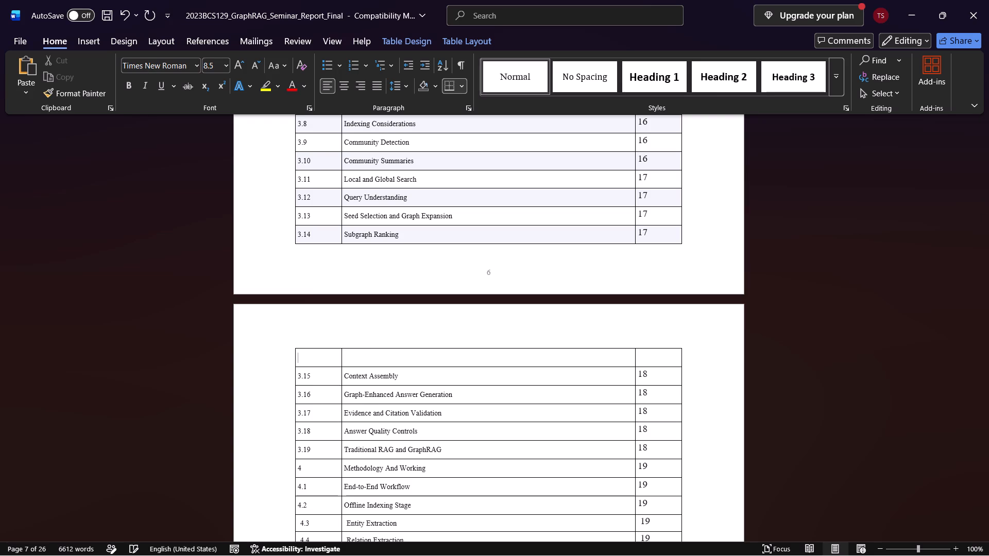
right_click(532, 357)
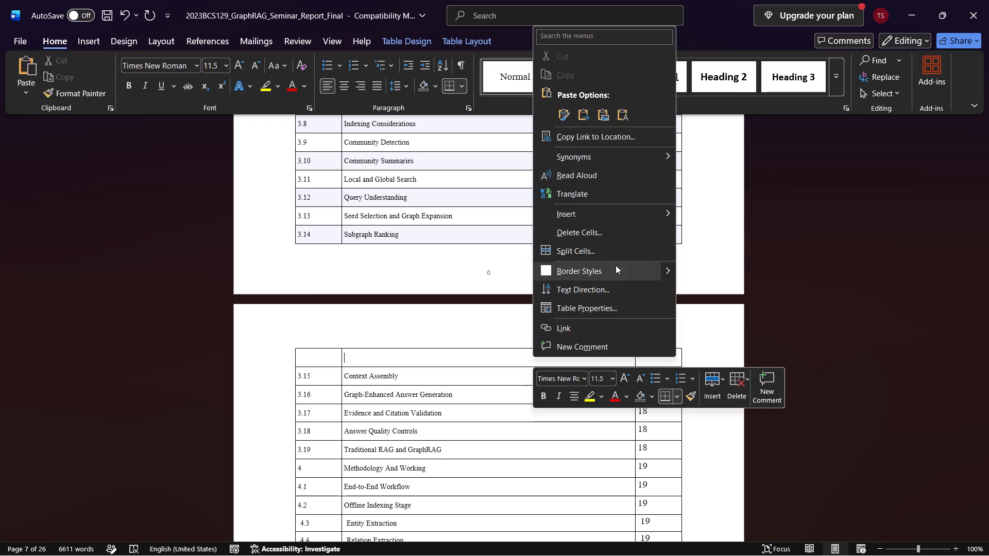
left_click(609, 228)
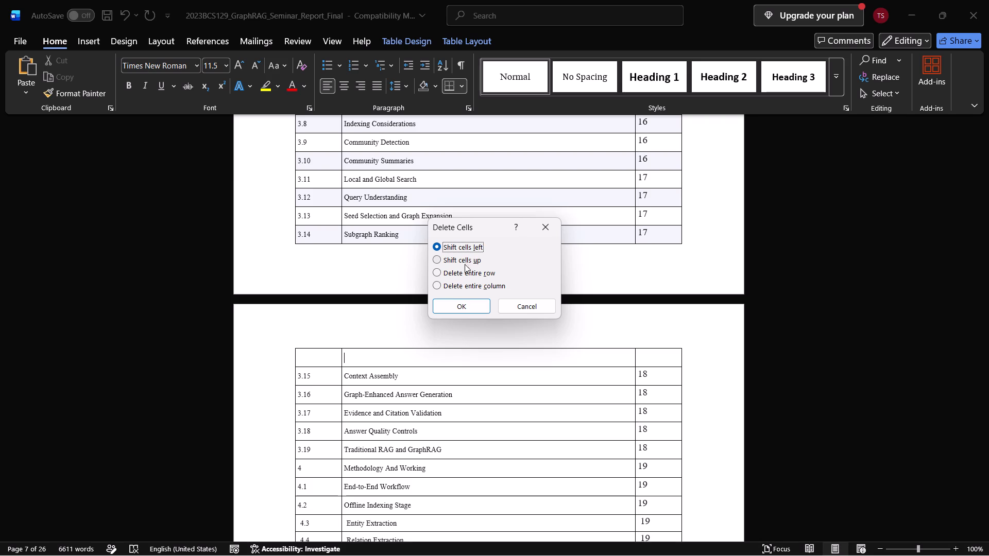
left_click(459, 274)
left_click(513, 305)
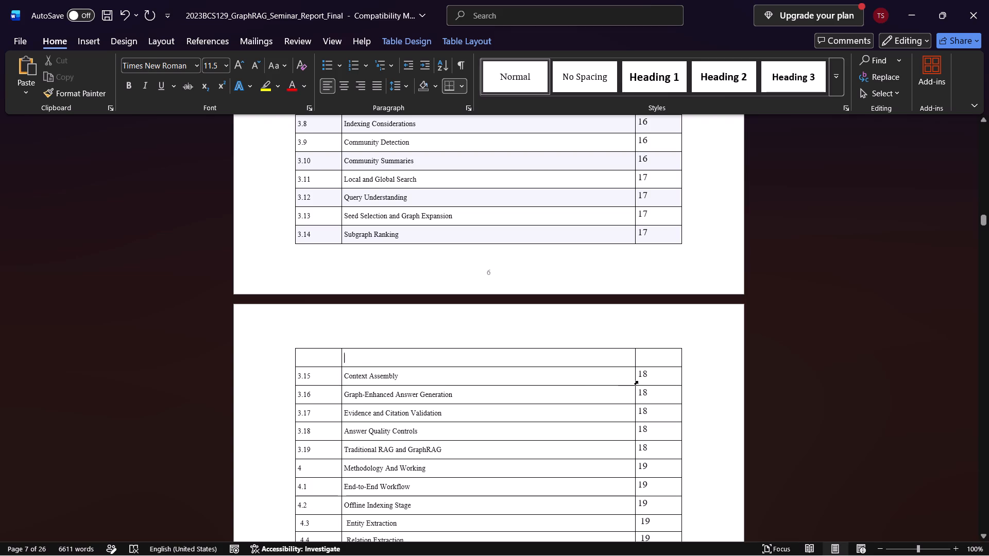
Copy the contents of the 3.15 Context Assembly row into the emptied row directly above it.
left_click_drag(652, 377, 386, 364)
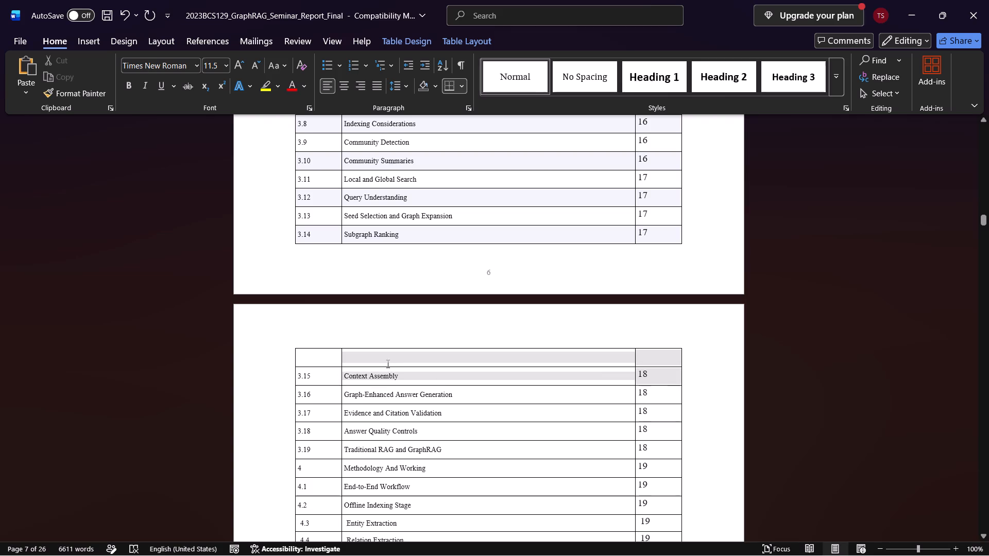
left_click_drag(386, 364, 326, 378)
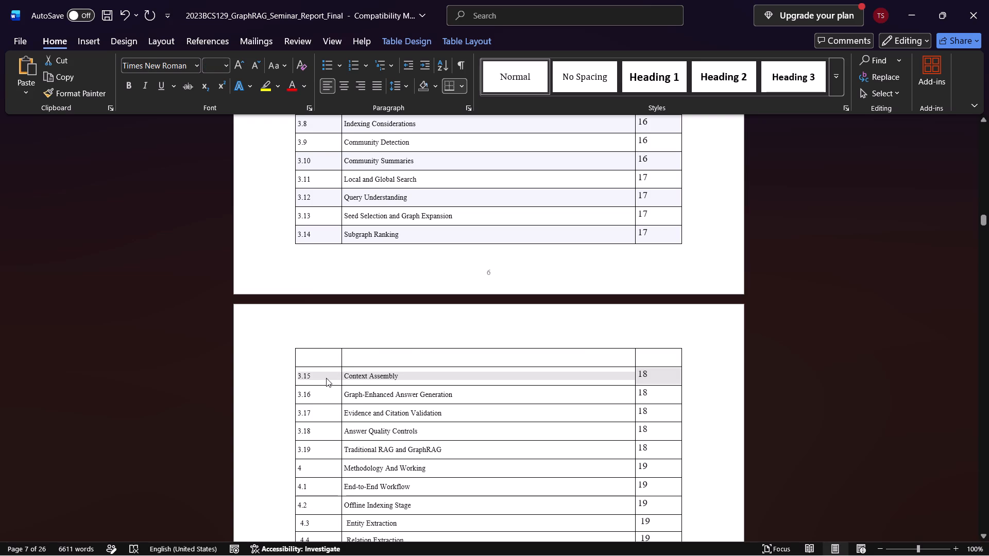
key("ctrl+c")
left_click(372, 354)
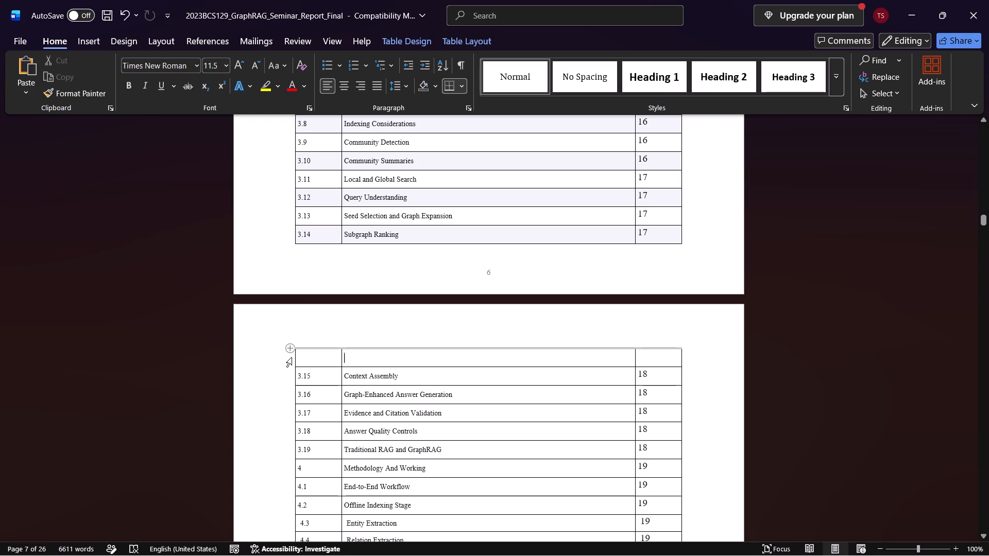
left_click_drag(282, 355, 436, 353)
key("ctrl+v")
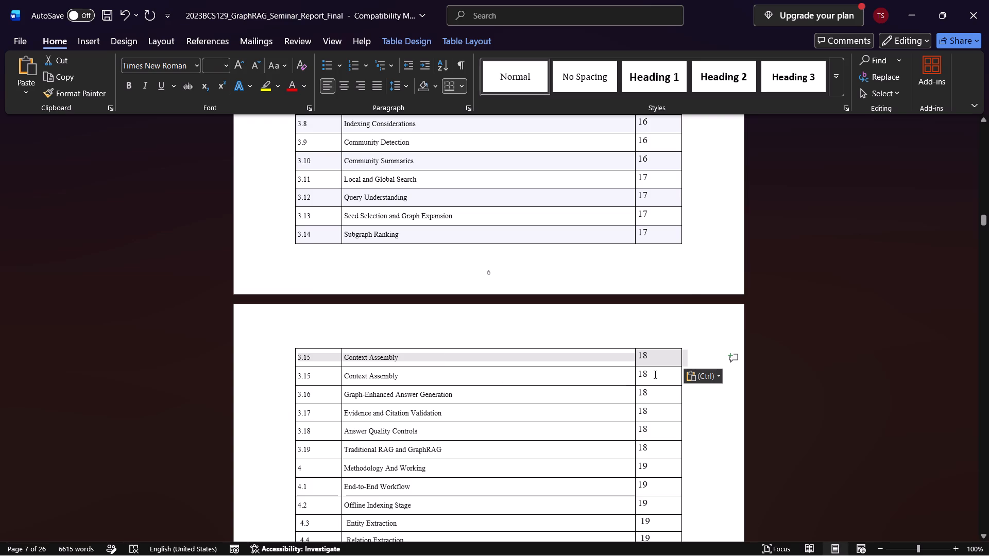
Copy the shaded 3.14 Subgraph Ranking row and insert the copy between the two 3.15 Context Assembly rows.
left_click_drag(689, 234, 591, 233)
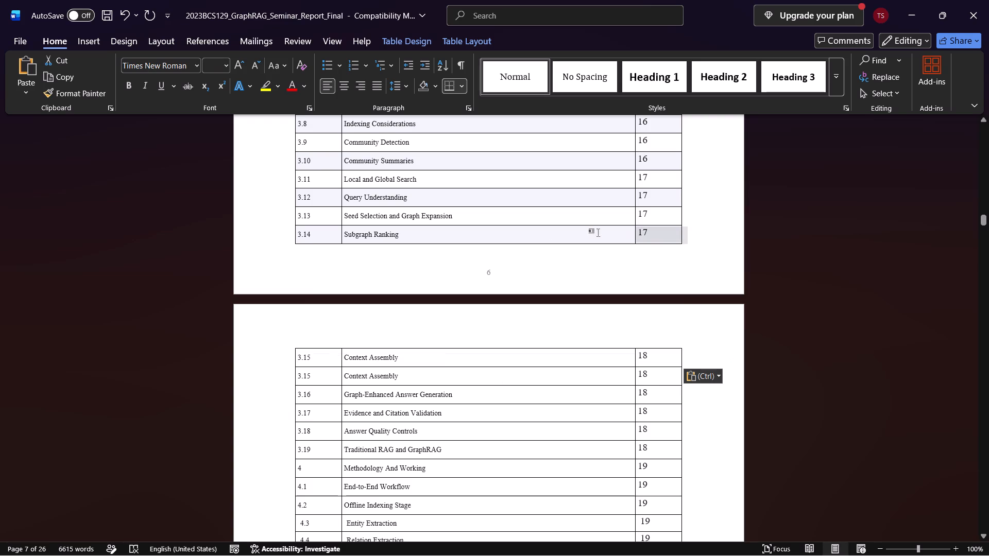
left_click_drag(591, 233, 328, 243)
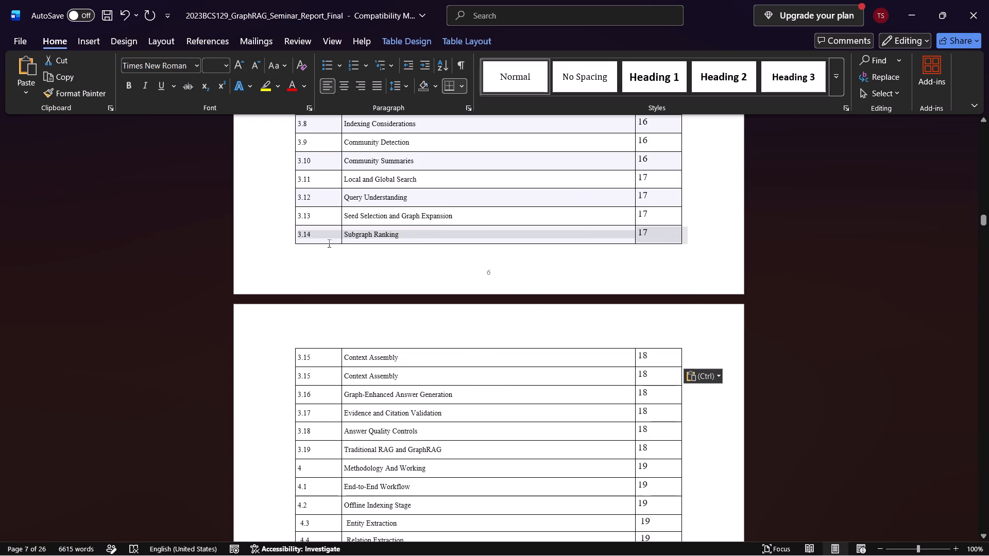
key("ctrl+c")
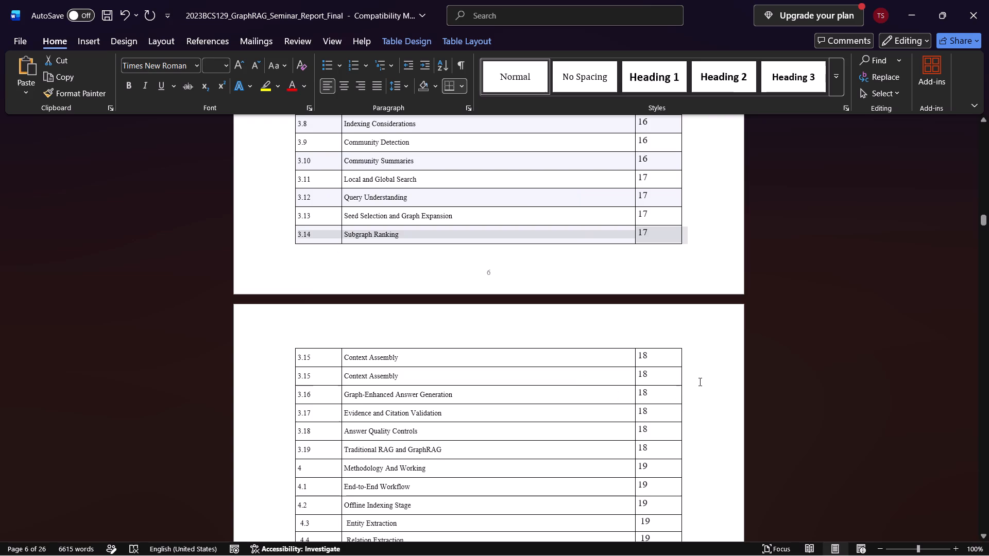
left_click_drag(701, 372, 318, 376)
key("ctrl+v")
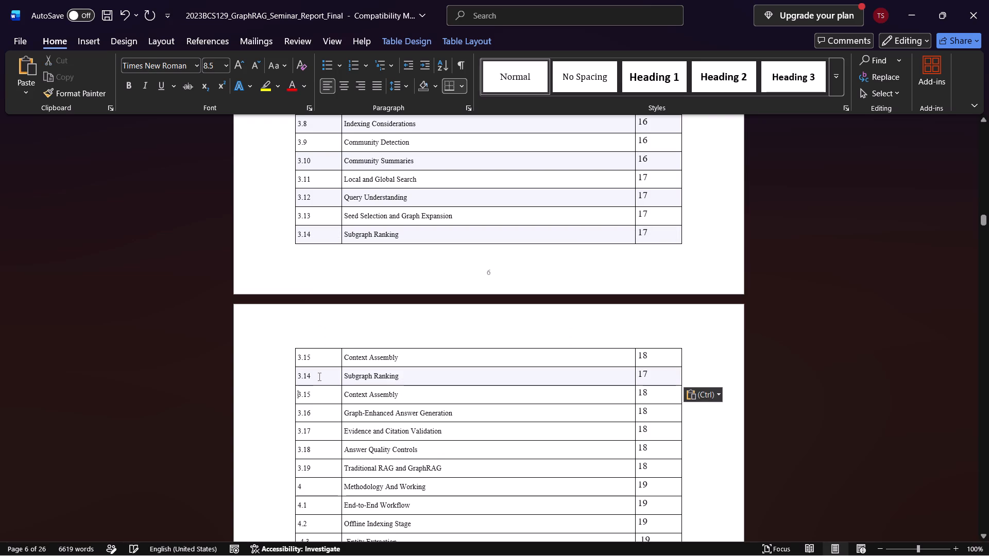
left_click(321, 395)
Copy the 3.16 Graph-Enhanced Answer Generation row's contents over the shaded 3.14 row located between the two 3.15 rows.
left_click_drag(655, 412, 431, 431)
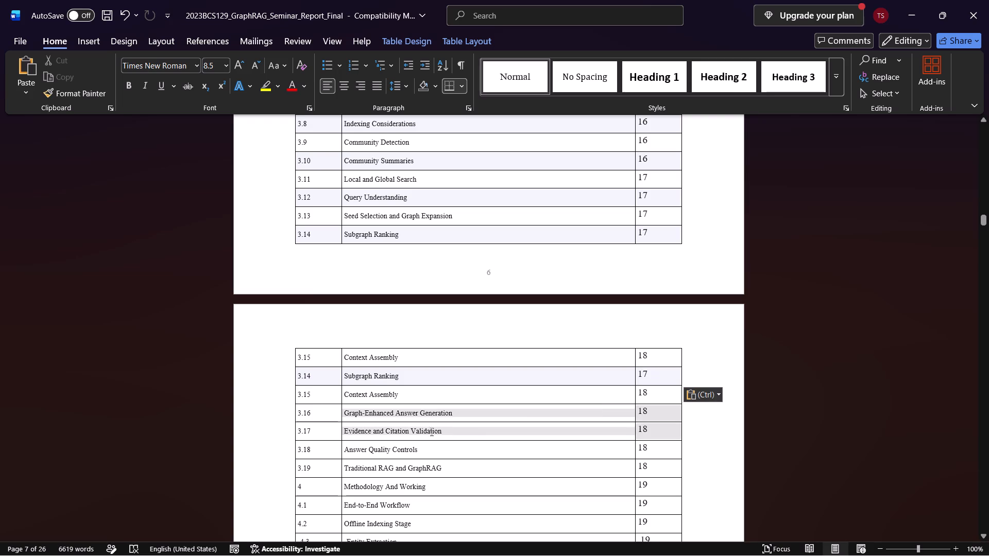
left_click_drag(431, 431, 306, 415)
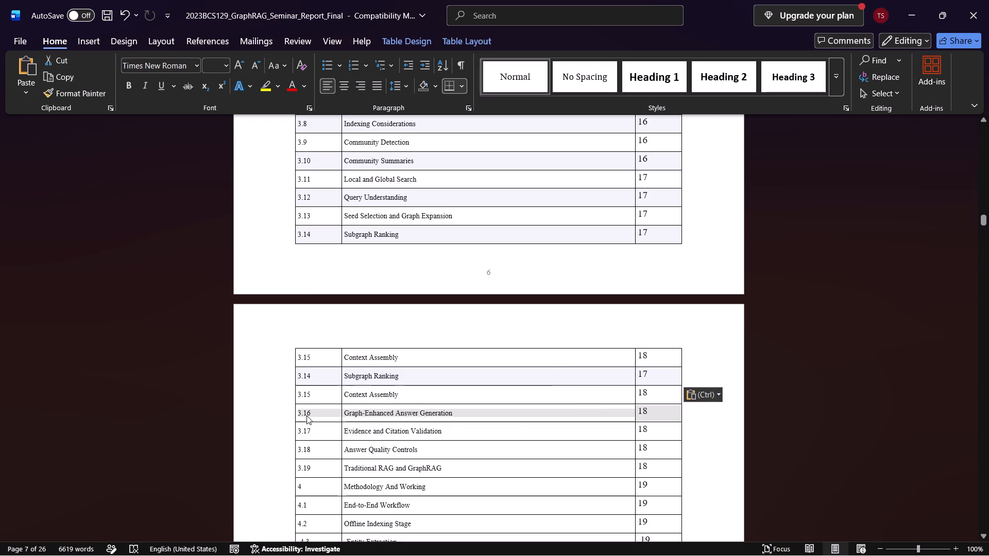
key("ctrl+c")
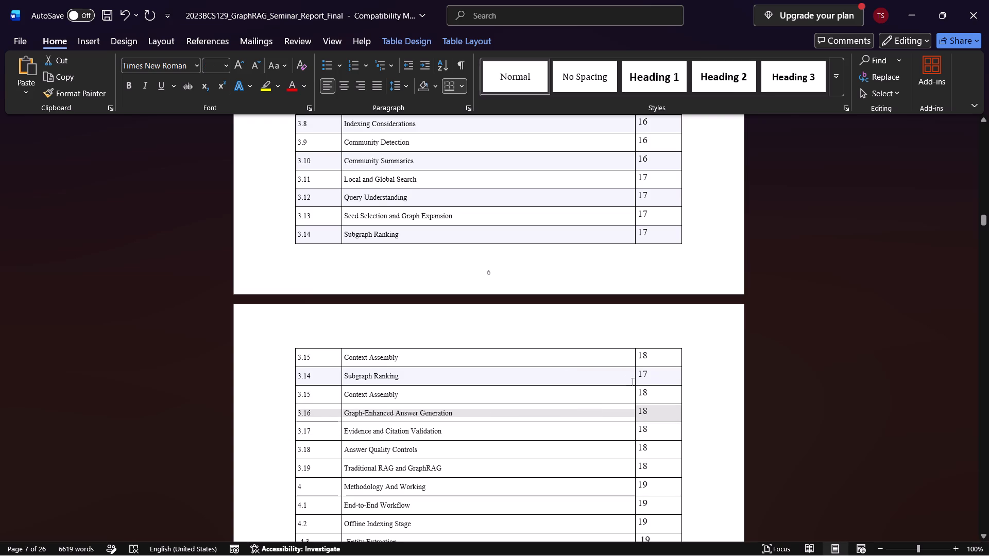
left_click_drag(652, 375, 360, 390)
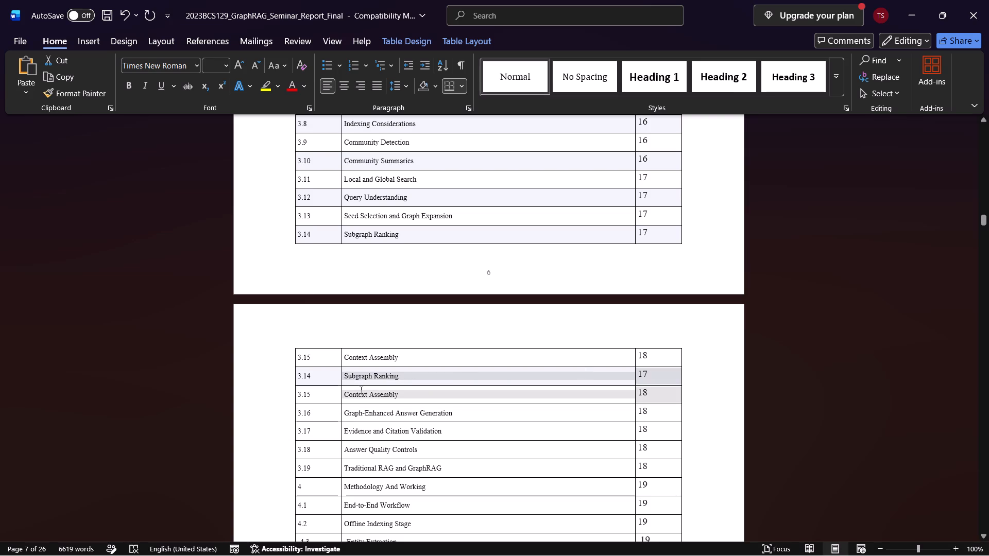
left_click_drag(360, 390, 316, 374)
key("ctrl+v")
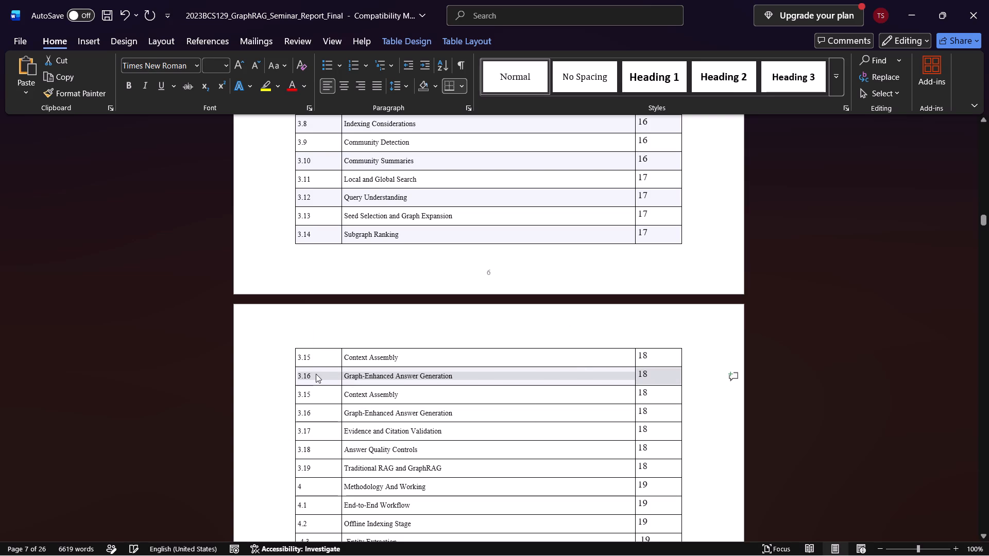
Copy the unshaded 3.16 Graph-Enhanced Answer Generation row over the duplicate 3.15 Context Assembly row directly above it.
left_click(434, 395)
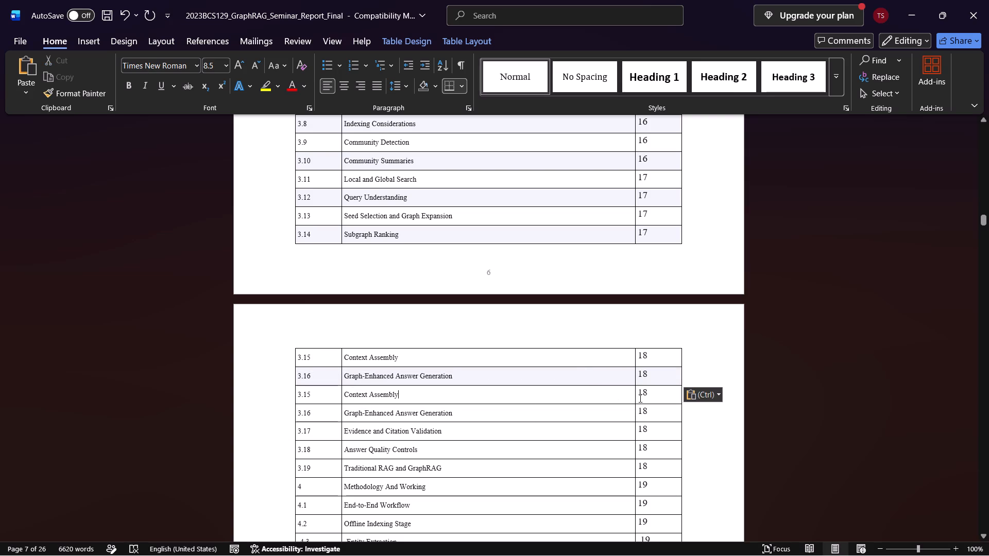
left_click(648, 396)
left_click_drag(653, 413, 566, 412)
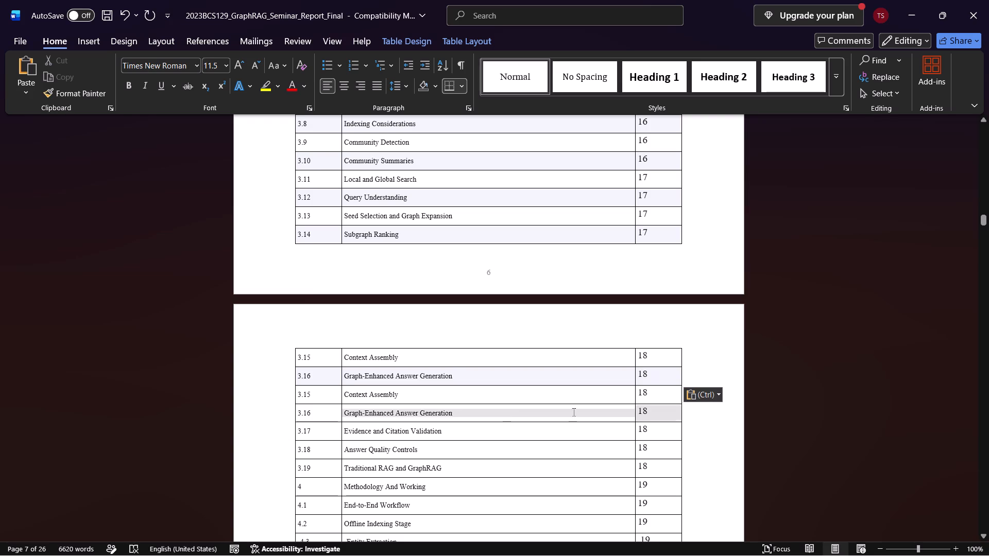
left_click_drag(566, 412, 311, 416)
key("ctrl+c")
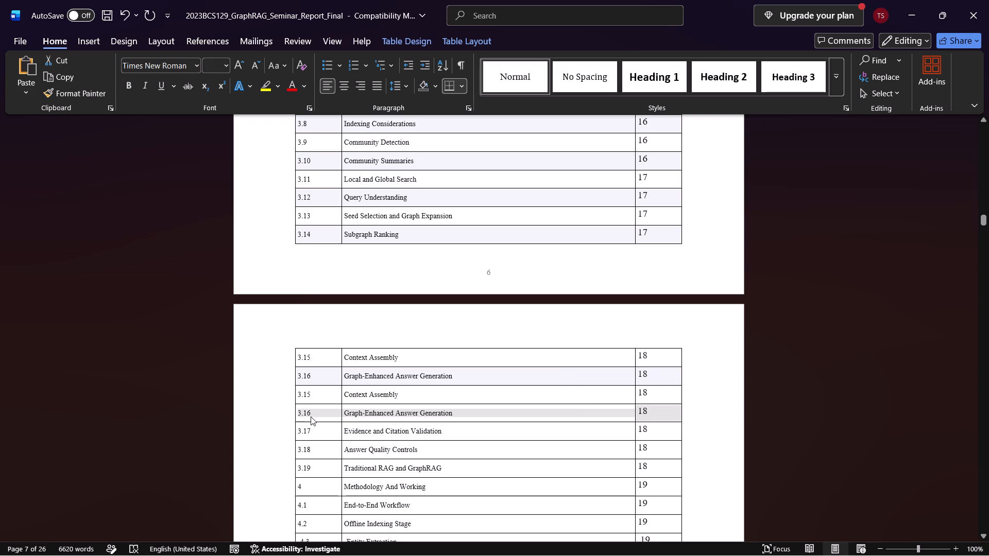
left_click_drag(657, 391, 578, 378)
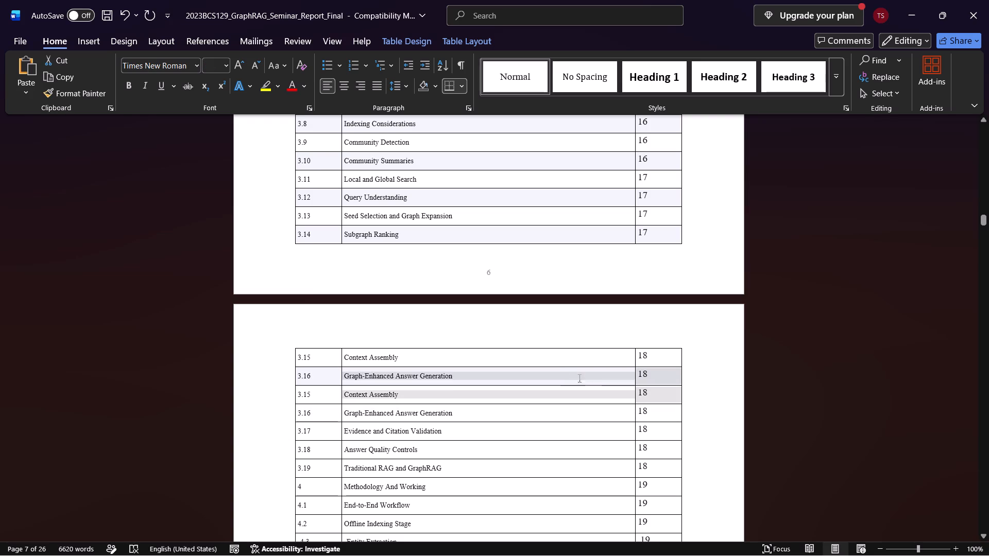
left_click_drag(578, 378, 244, 396)
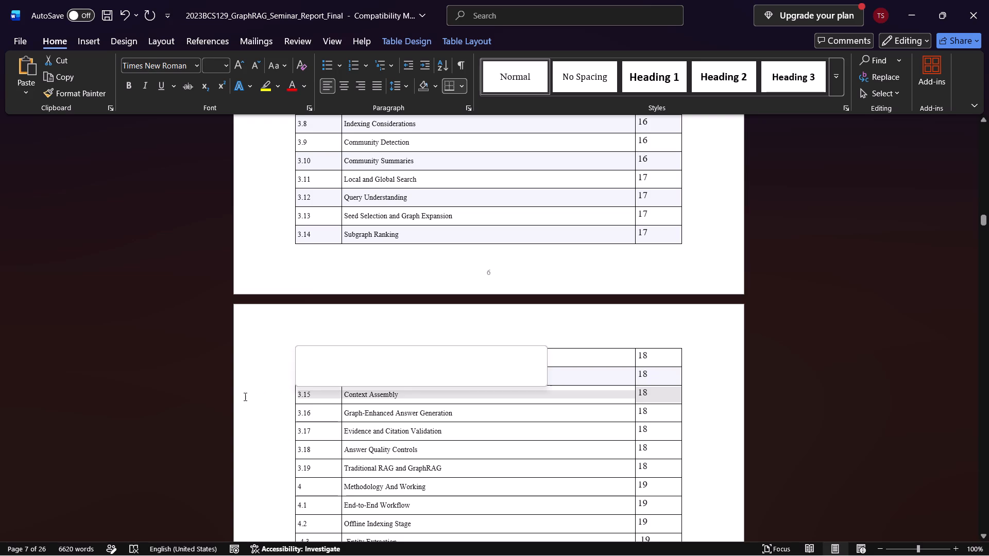
key("ctrl+v")
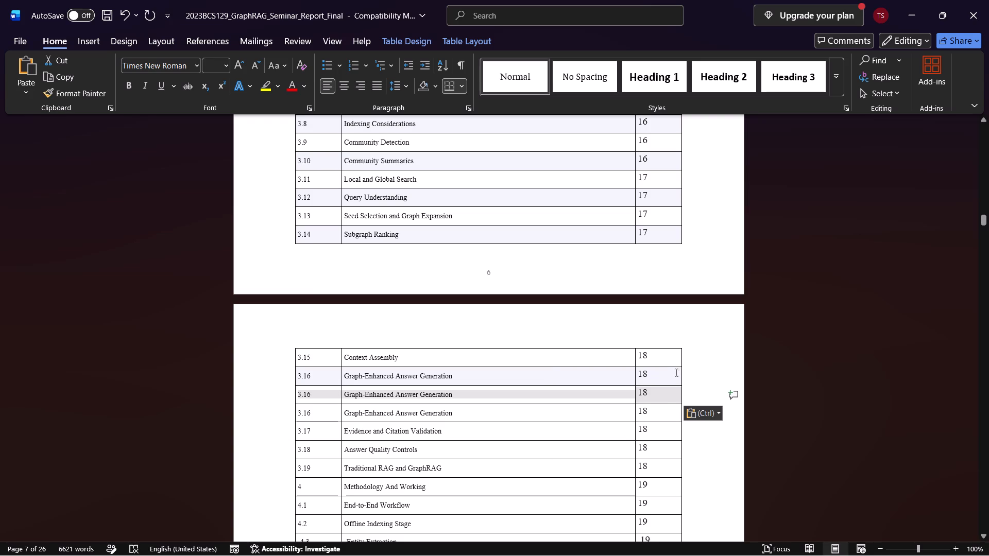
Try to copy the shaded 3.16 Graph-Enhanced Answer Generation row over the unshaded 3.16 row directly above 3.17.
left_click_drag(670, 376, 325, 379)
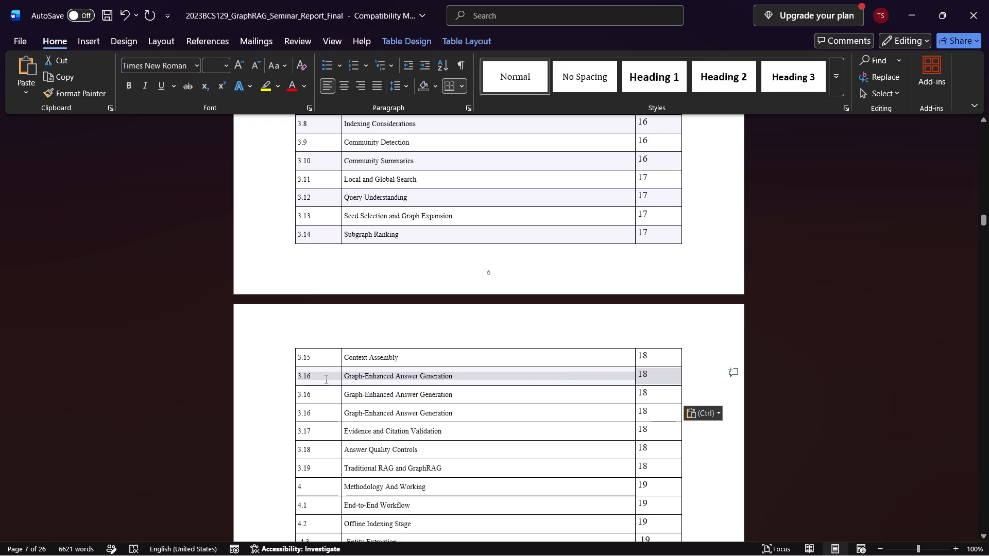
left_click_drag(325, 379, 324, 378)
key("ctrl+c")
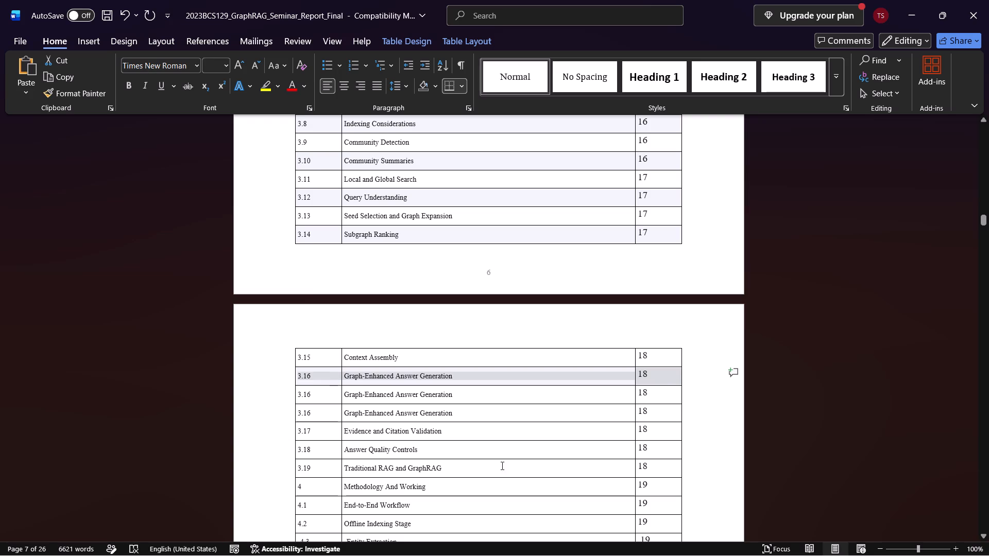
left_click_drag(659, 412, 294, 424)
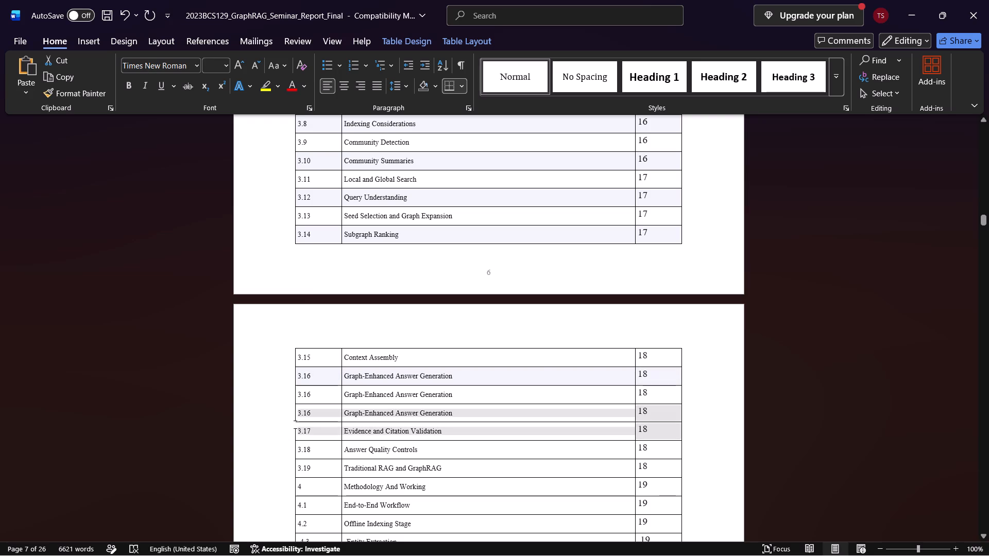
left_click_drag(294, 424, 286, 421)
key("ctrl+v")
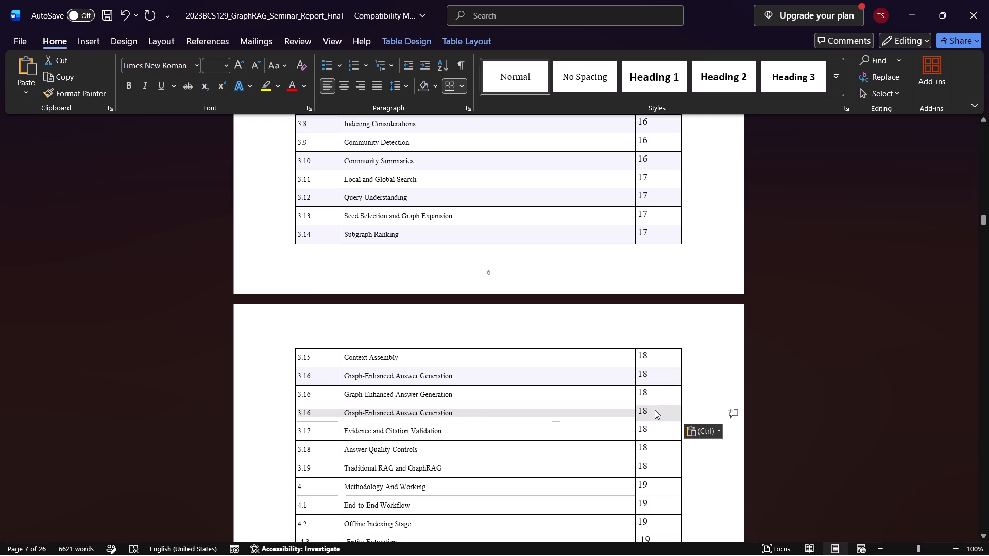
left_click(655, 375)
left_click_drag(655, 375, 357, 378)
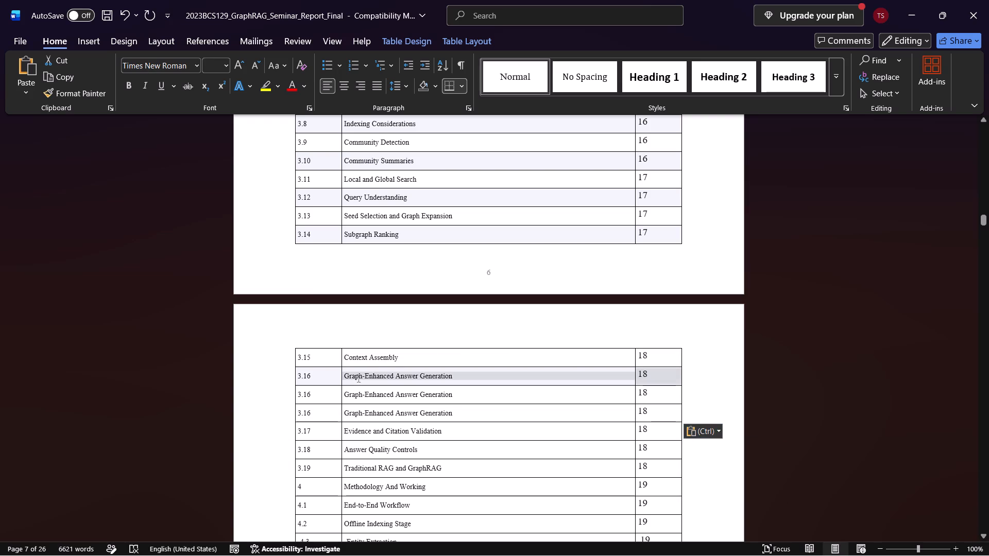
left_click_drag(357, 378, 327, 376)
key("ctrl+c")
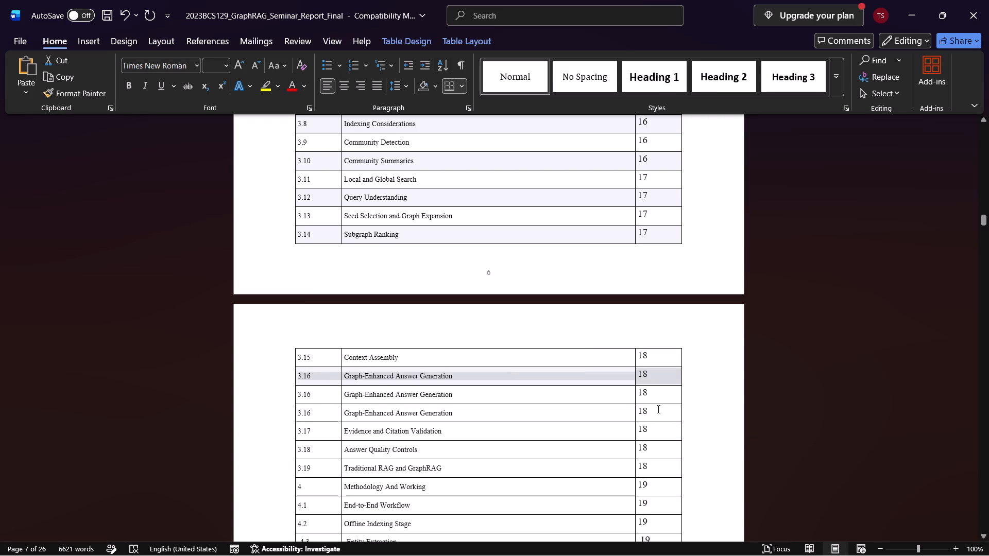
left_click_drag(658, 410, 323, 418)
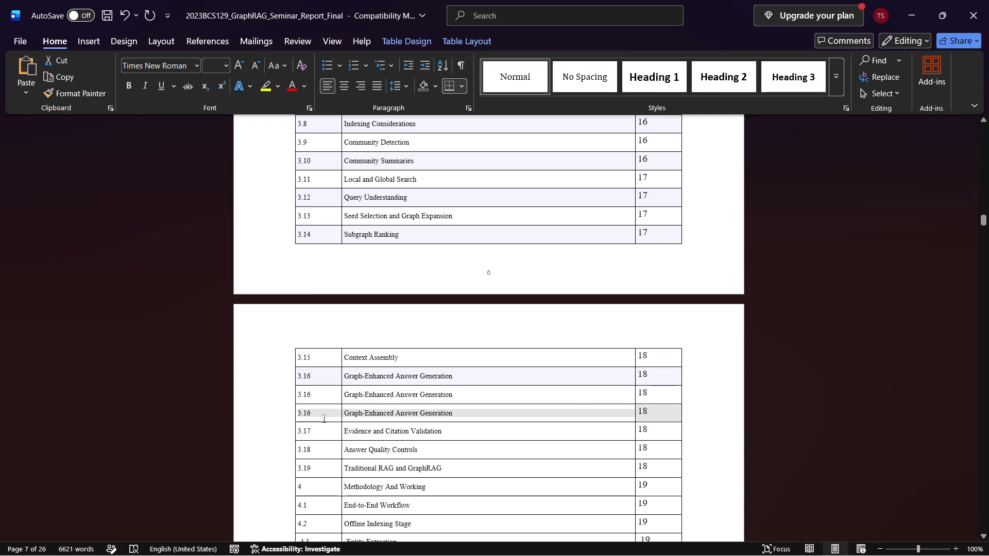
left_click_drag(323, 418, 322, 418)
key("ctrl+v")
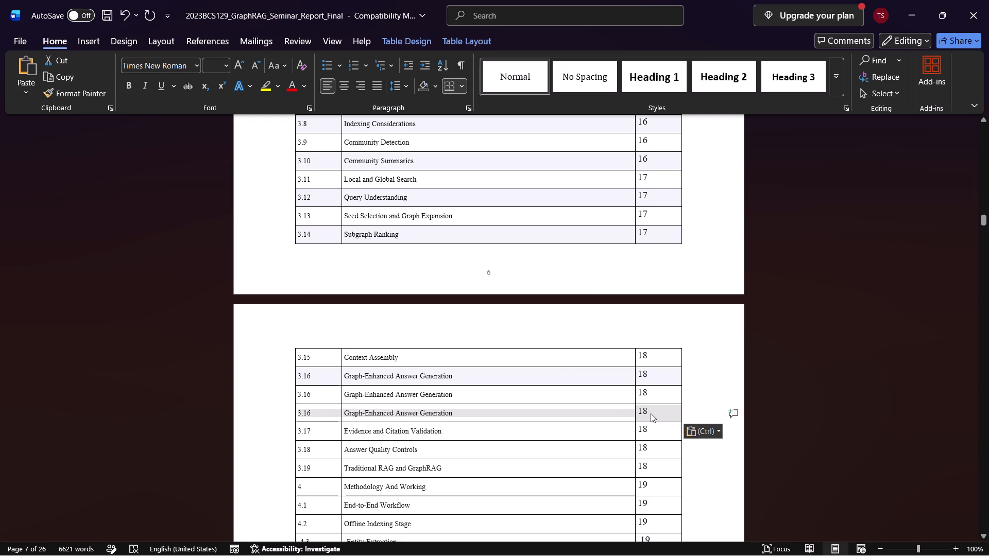
Clear the page number, title and section number from the middle of the three 3.16 Graph-Enhanced Answer Generation rows.
left_click(651, 395)
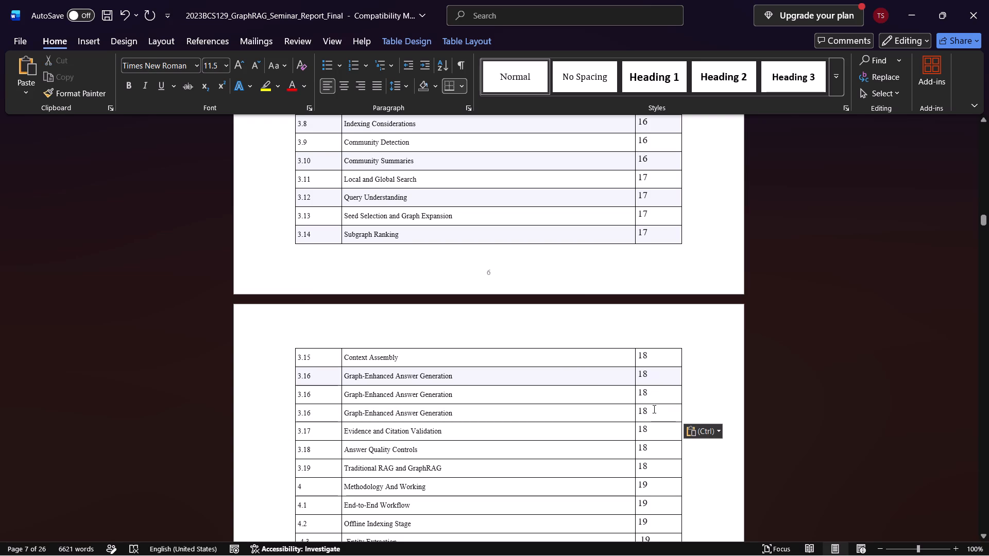
key("BackSpace")
key("BackSpace")
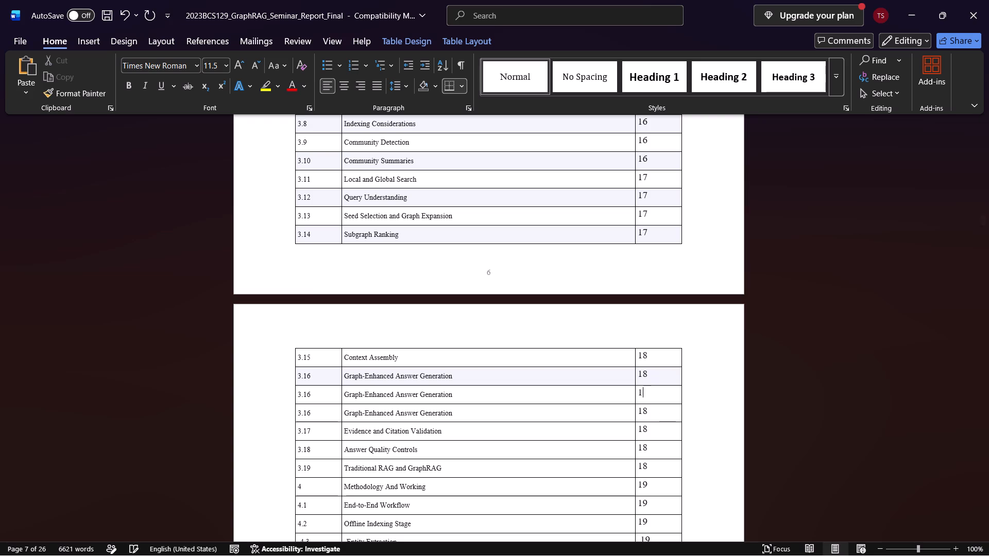
key("Left")
key("BackSpace")
key("BackSpace")
key("BackSpace")
key("BackSpace")
key("BackSpace")
key("BackSpace")
key("BackSpace")
key("BackSpace")
key("BackSpace")
key("BackSpace")
key("BackSpace")
key("BackSpace")
key("BackSpace")
key("BackSpace")
key("BackSpace")
key("BackSpace")
key("BackSpace")
key("BackSpace")
key("BackSpace")
key("BackSpace")
key("BackSpace")
key("BackSpace")
key("BackSpace")
key("BackSpace")
key("BackSpace")
key("BackSpace")
key("BackSpace")
key("BackSpace")
key("BackSpace")
key("BackSpace")
key("BackSpace")
key("BackSpace")
key("BackSpace")
key("BackSpace")
key("BackSpace")
key("BackSpace")
key("BackSpace")
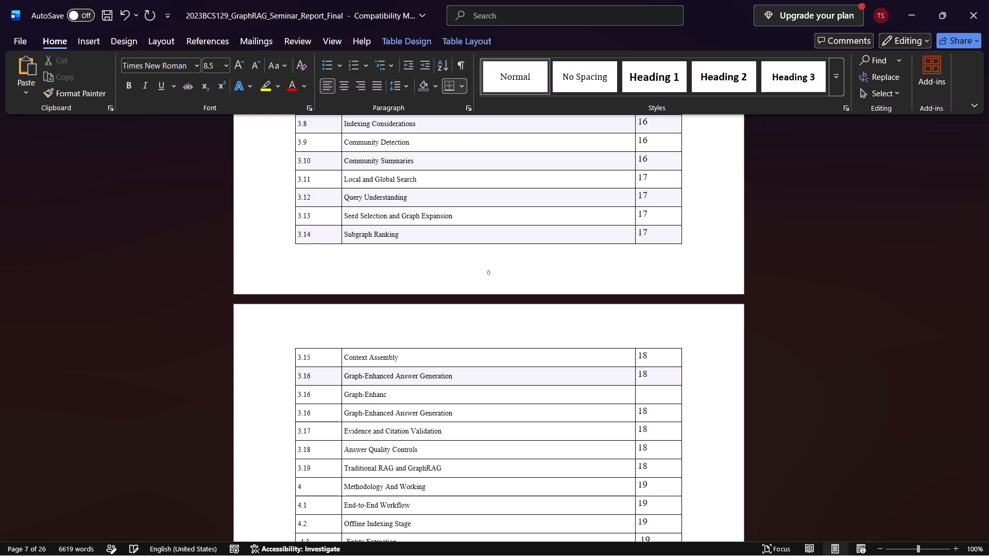
key("BackSpace")
key("BackSpace")
key("BackSpace")
key("BackSpace")
key("Left")
key("BackSpace")
key("BackSpace")
key("BackSpace")
key("BackSpace")
key("BackSpace")
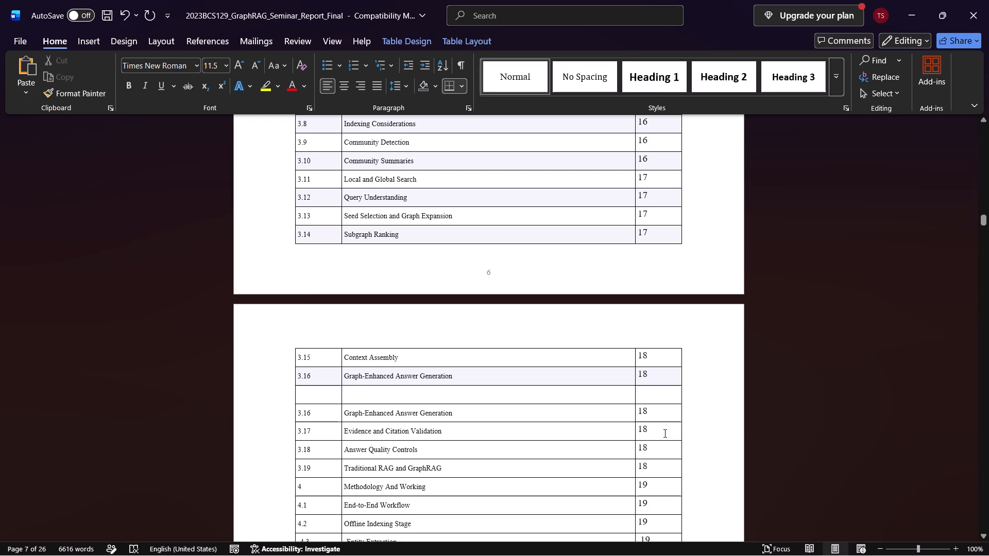
Copy the 3.17 Evidence and Citation Validation row's contents into the emptied row below the shaded 3.16 row.
left_click_drag(659, 433, 318, 426)
key("ctrl+c")
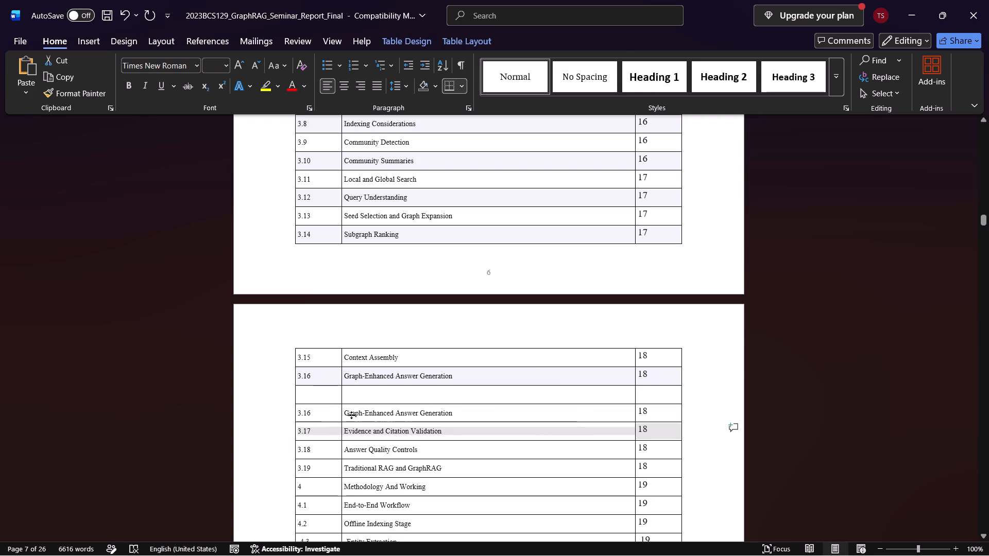
left_click(327, 396)
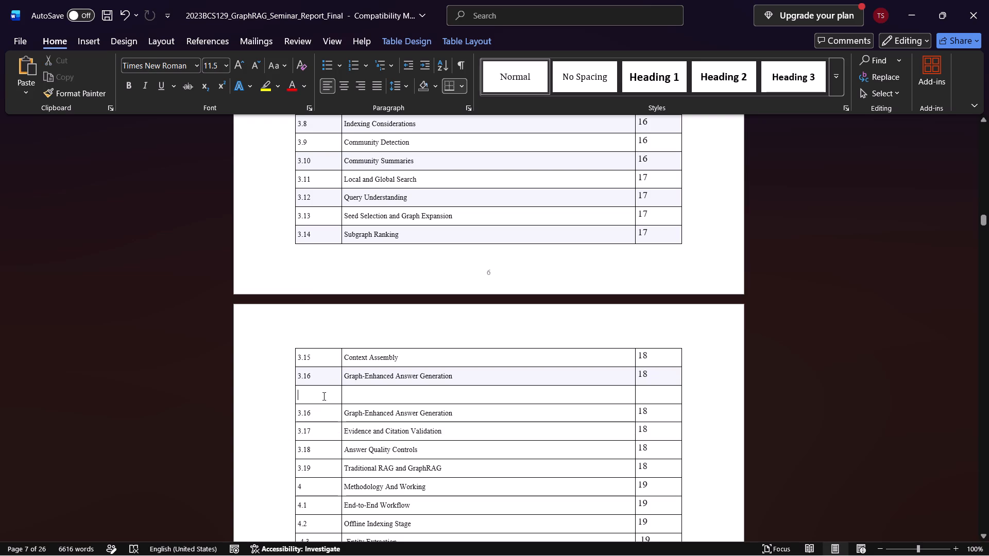
left_click_drag(280, 394, 525, 388)
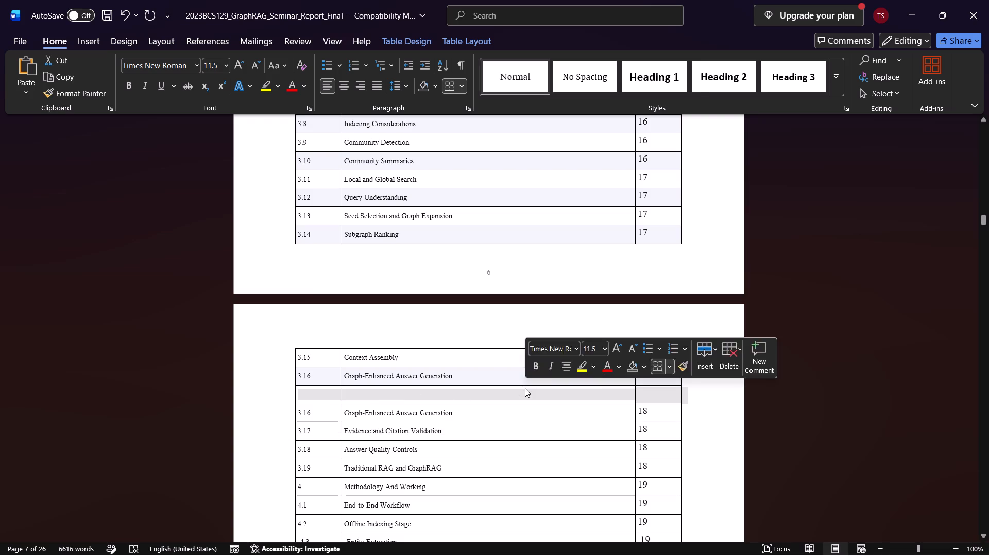
key("ctrl+v")
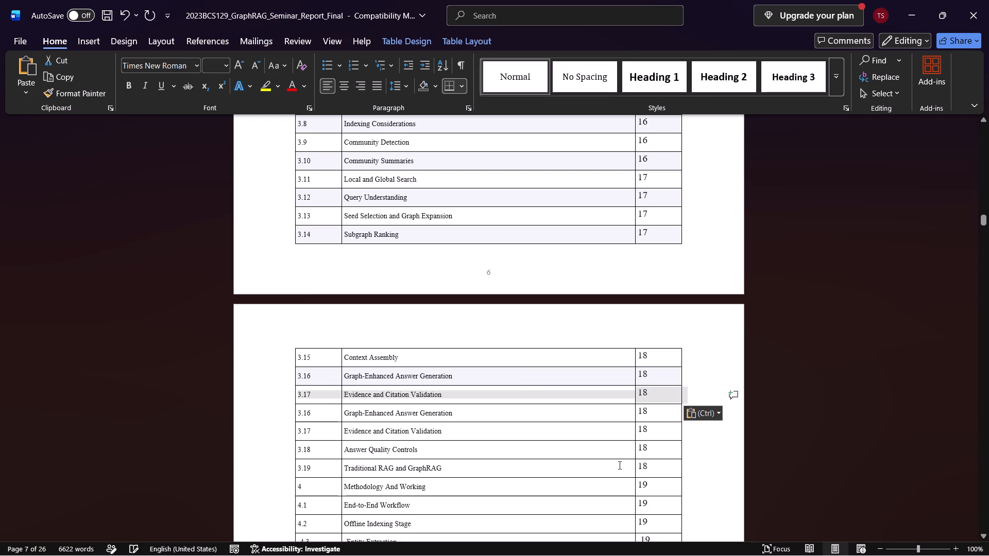
Clear all three cells of the duplicate 3.16 Graph-Enhanced Answer Generation row between the two 3.17 rows.
left_click(652, 416)
key("BackSpace")
key("BackSpace")
key("BackSpace")
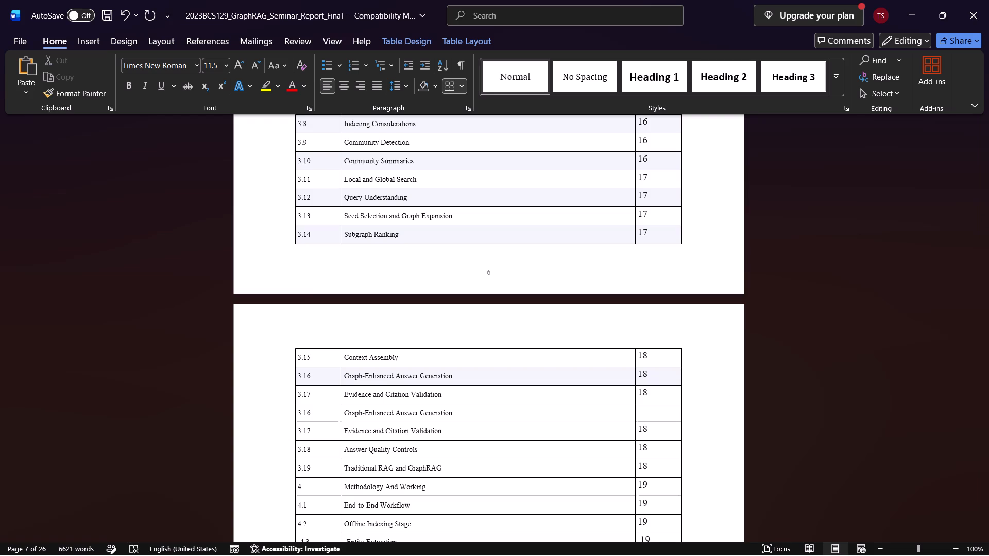
key("Left")
key("BackSpace")
key("BackSpace")
key("BackSpace")
key("BackSpace")
key("BackSpace")
key("BackSpace")
key("BackSpace")
key("BackSpace")
key("BackSpace")
key("BackSpace")
key("BackSpace")
key("BackSpace")
key("BackSpace")
key("BackSpace")
key("BackSpace")
key("BackSpace")
key("BackSpace")
key("BackSpace")
key("BackSpace")
key("BackSpace")
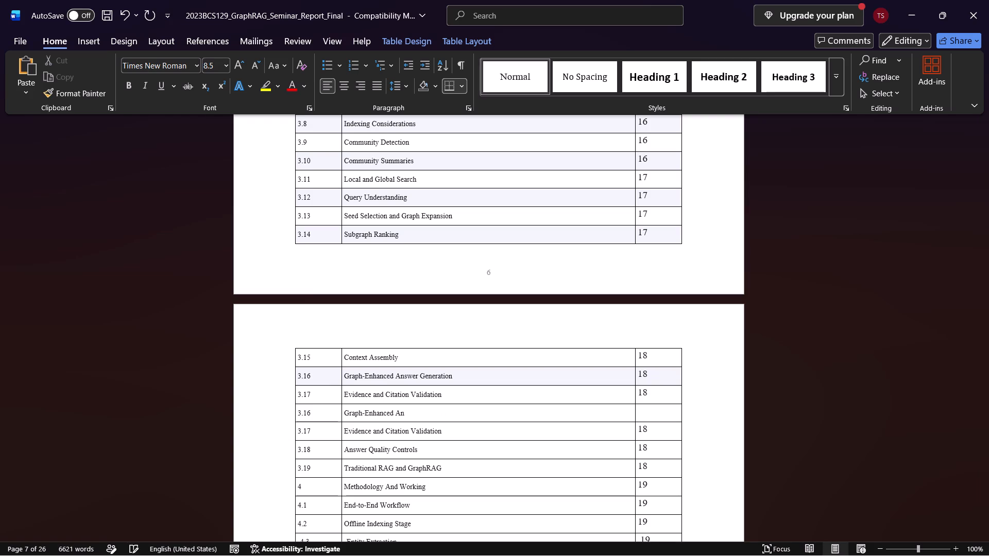
key("BackSpace")
key("BackSpace")
key("BackSpace")
key("BackSpace")
key("BackSpace")
key("Left")
key("BackSpace")
key("BackSpace")
key("BackSpace")
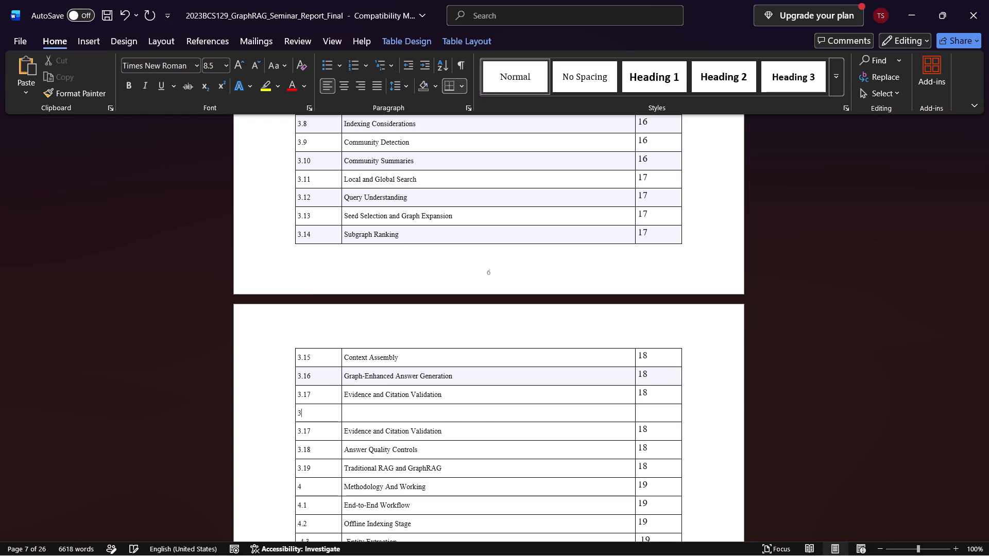
key("BackSpace")
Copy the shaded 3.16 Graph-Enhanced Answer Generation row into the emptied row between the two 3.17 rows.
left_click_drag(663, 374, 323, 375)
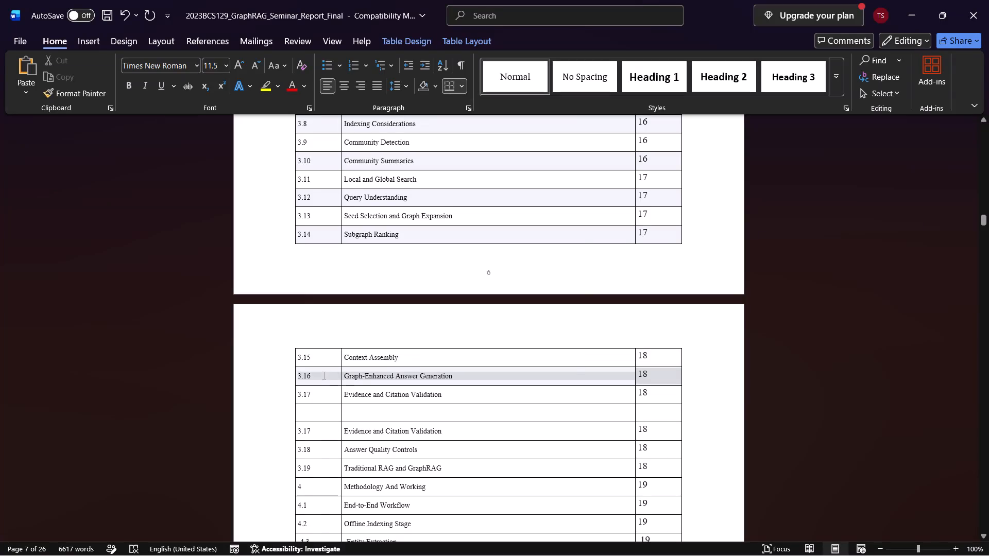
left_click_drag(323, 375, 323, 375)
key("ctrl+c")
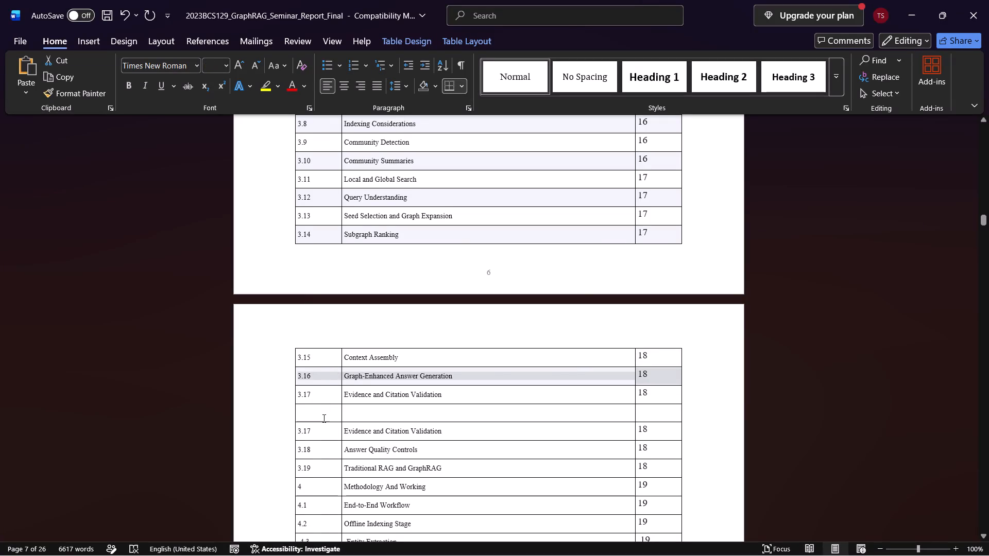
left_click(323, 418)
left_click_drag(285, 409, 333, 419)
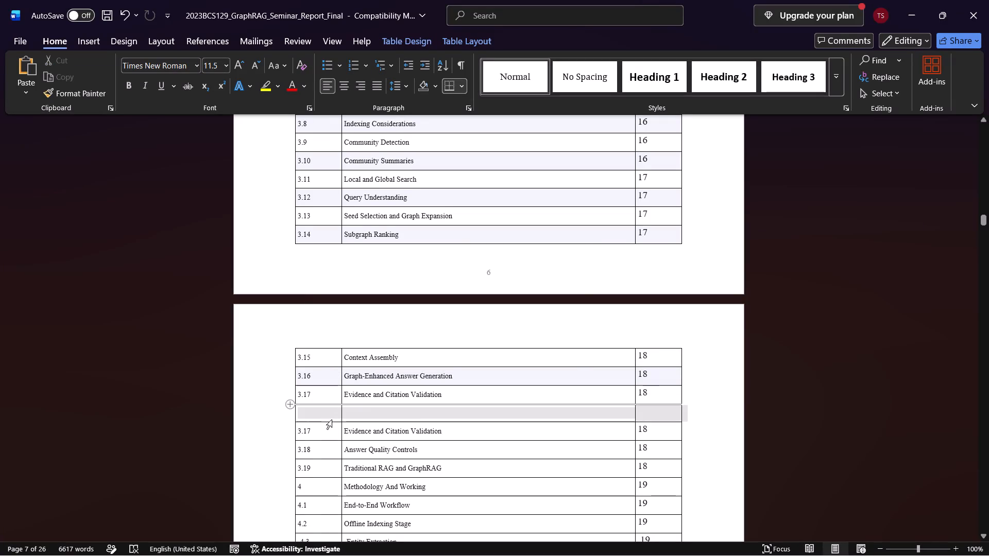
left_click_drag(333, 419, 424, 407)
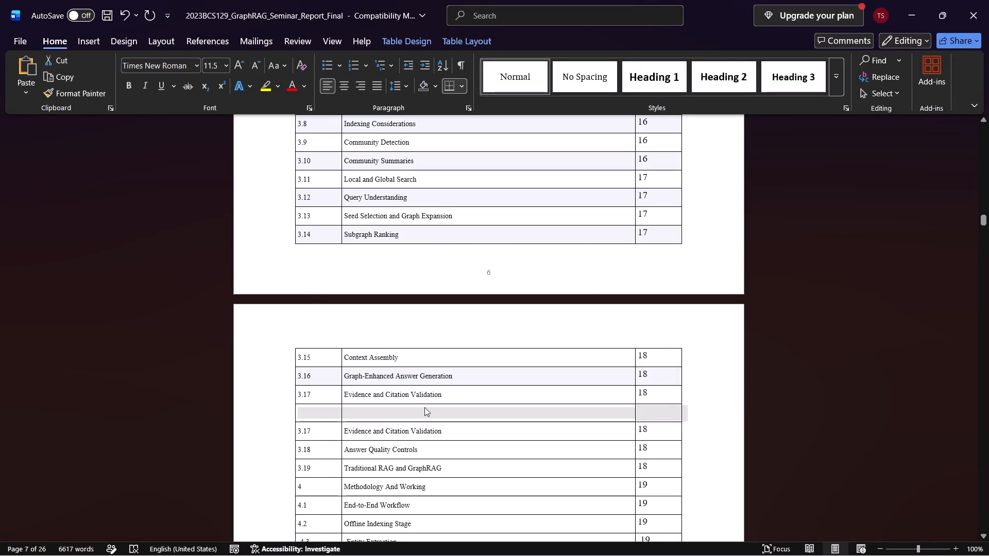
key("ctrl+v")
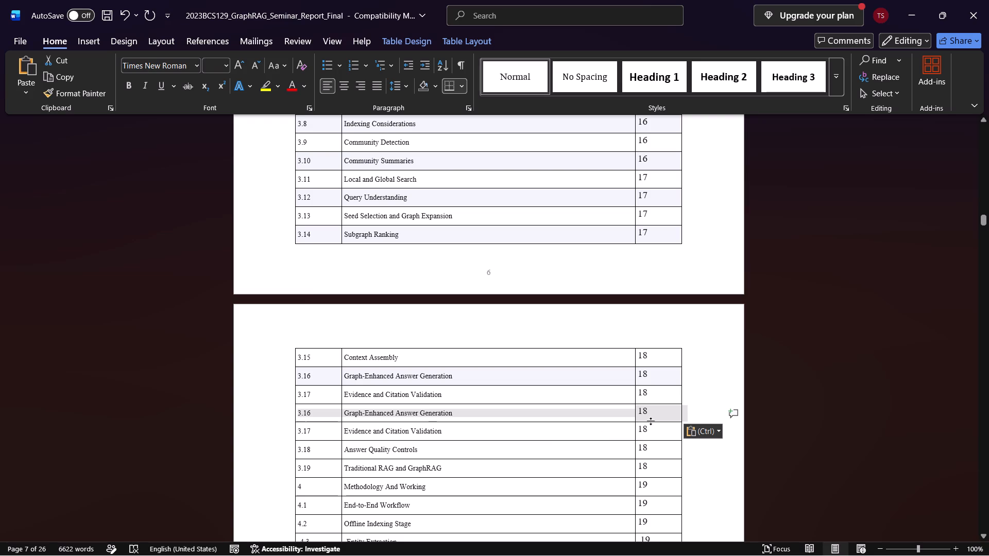
Clear the page number, title and section number from the duplicate 3.16 Graph-Enhanced Answer Generation row between the two 3.17 rows.
key("BackSpace")
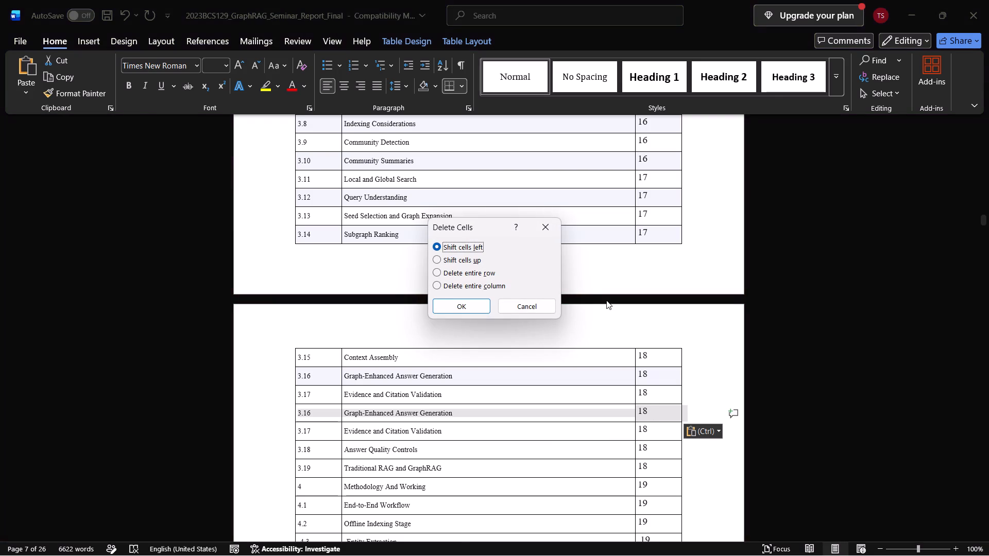
left_click(528, 305)
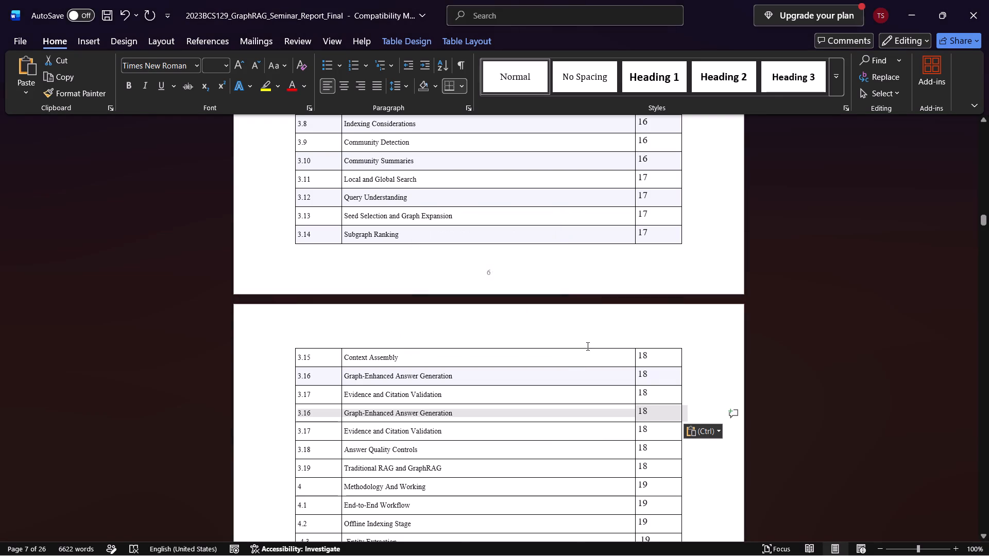
left_click(667, 414)
key("BackSpace")
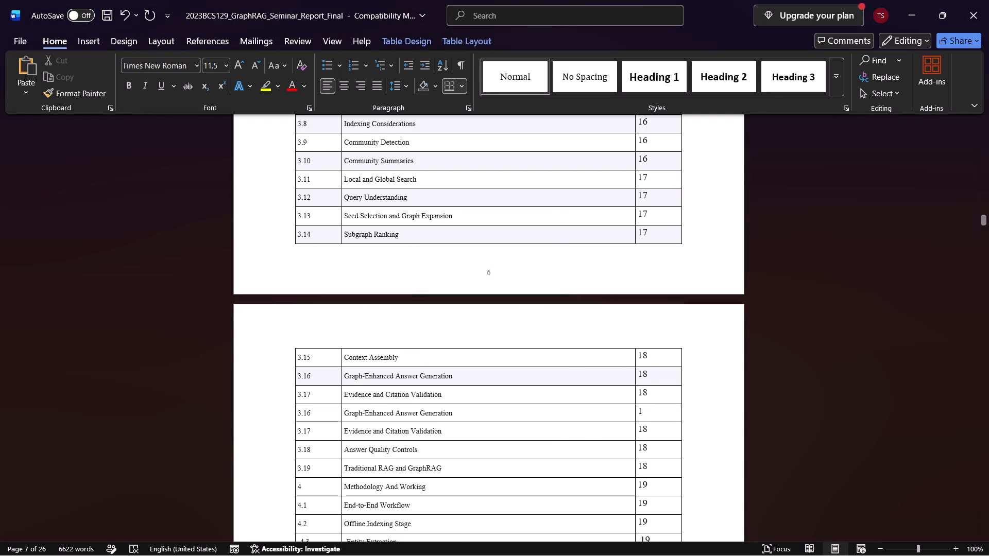
key("BackSpace")
key("Left")
key("BackSpace")
key("BackSpace")
key("BackSpace")
key("BackSpace")
key("BackSpace")
key("BackSpace")
key("BackSpace")
key("BackSpace")
key("BackSpace")
key("BackSpace")
key("BackSpace")
key("BackSpace")
key("BackSpace")
key("BackSpace")
key("BackSpace")
key("BackSpace")
key("BackSpace")
key("BackSpace")
key("BackSpace")
key("BackSpace")
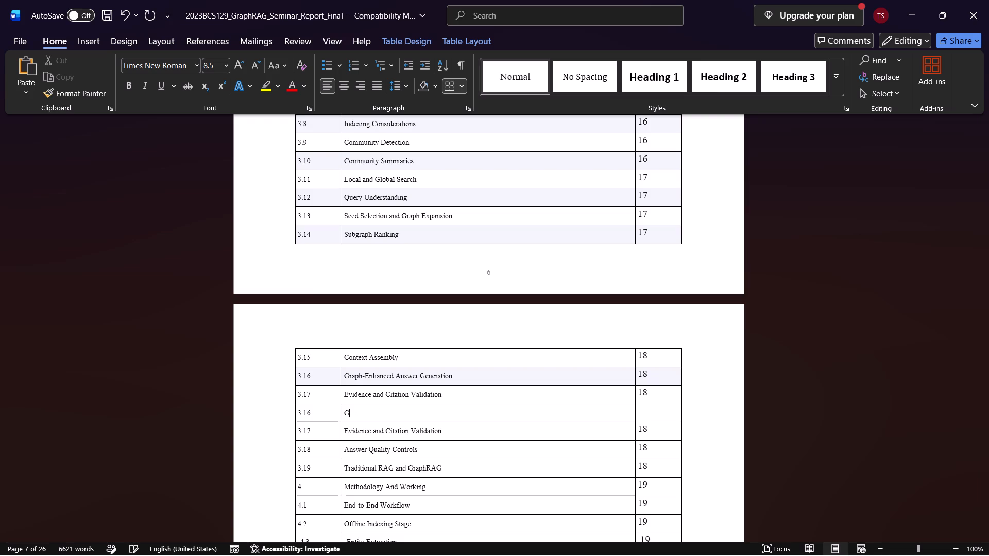
key("BackSpace")
key("BackSpace")
key("Left")
key("BackSpace")
key("BackSpace")
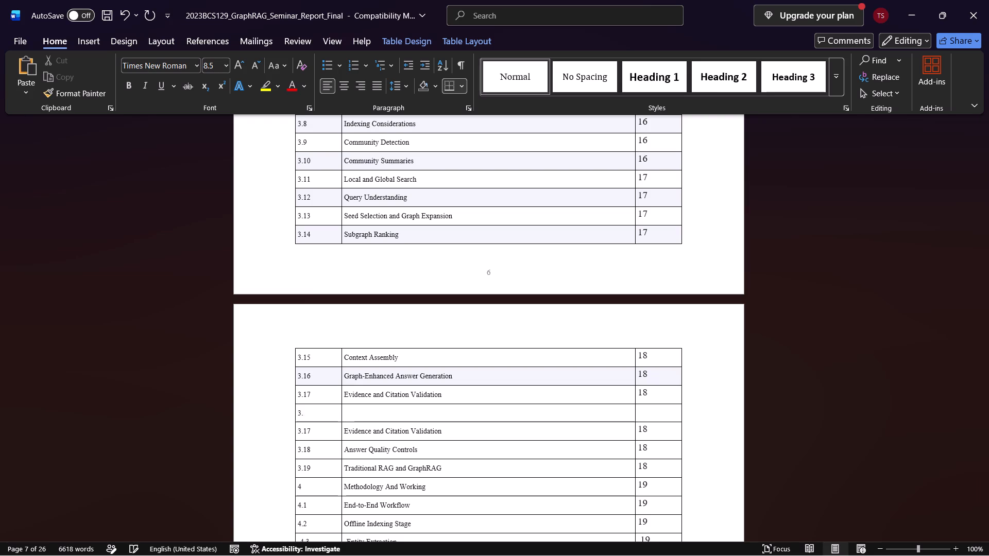
key("BackSpace")
key("BackSpace")
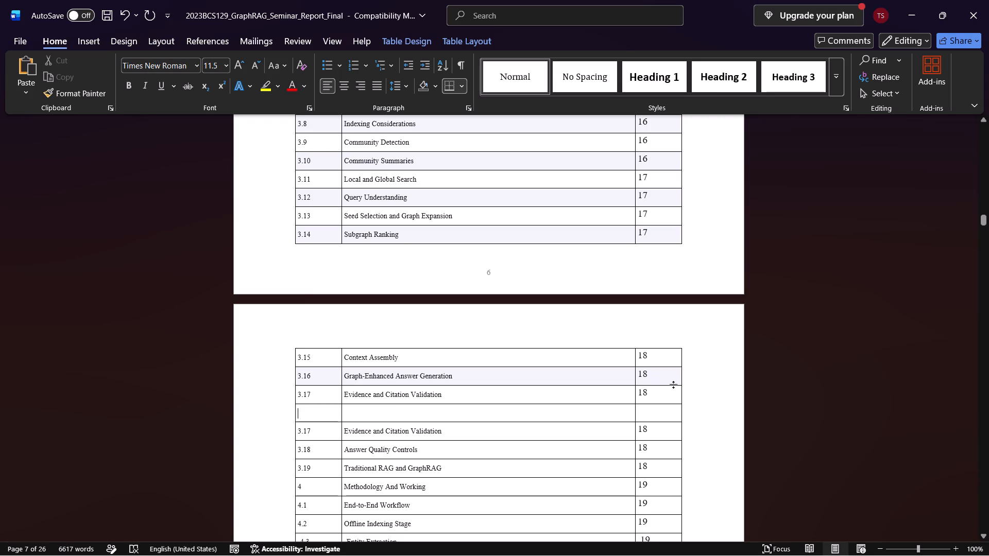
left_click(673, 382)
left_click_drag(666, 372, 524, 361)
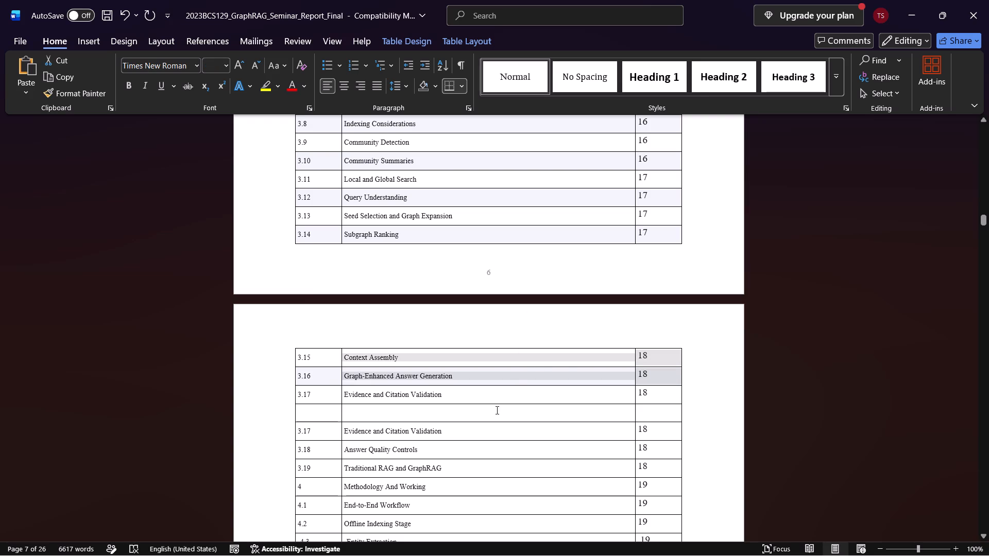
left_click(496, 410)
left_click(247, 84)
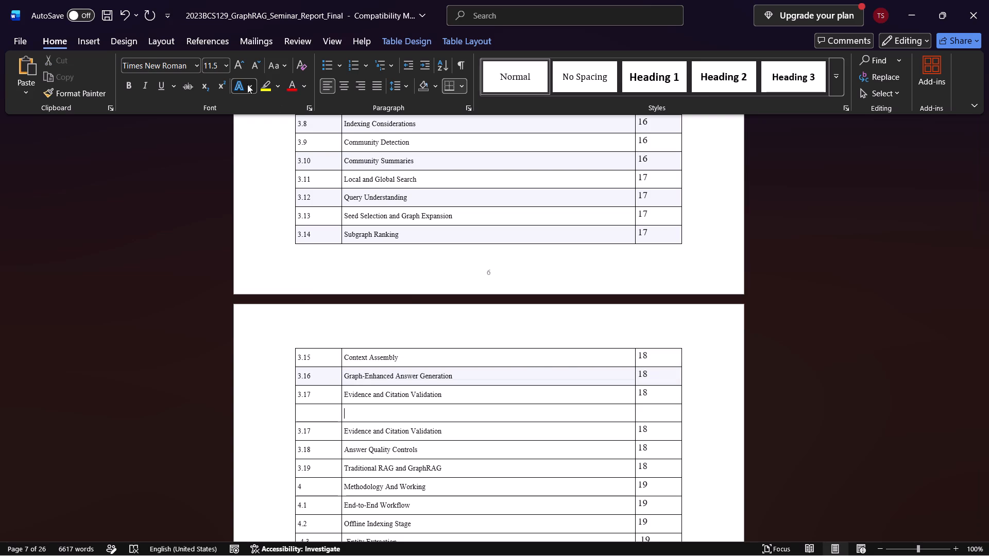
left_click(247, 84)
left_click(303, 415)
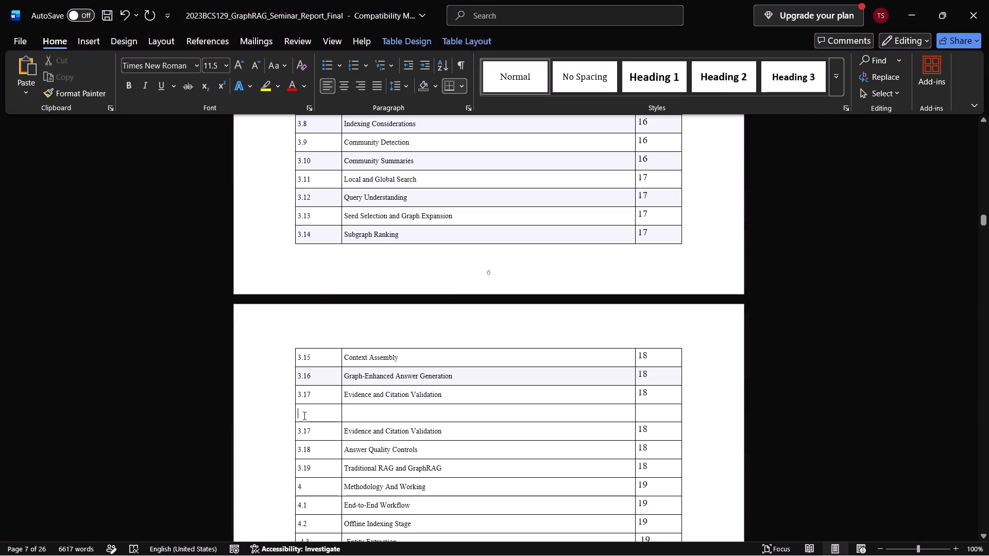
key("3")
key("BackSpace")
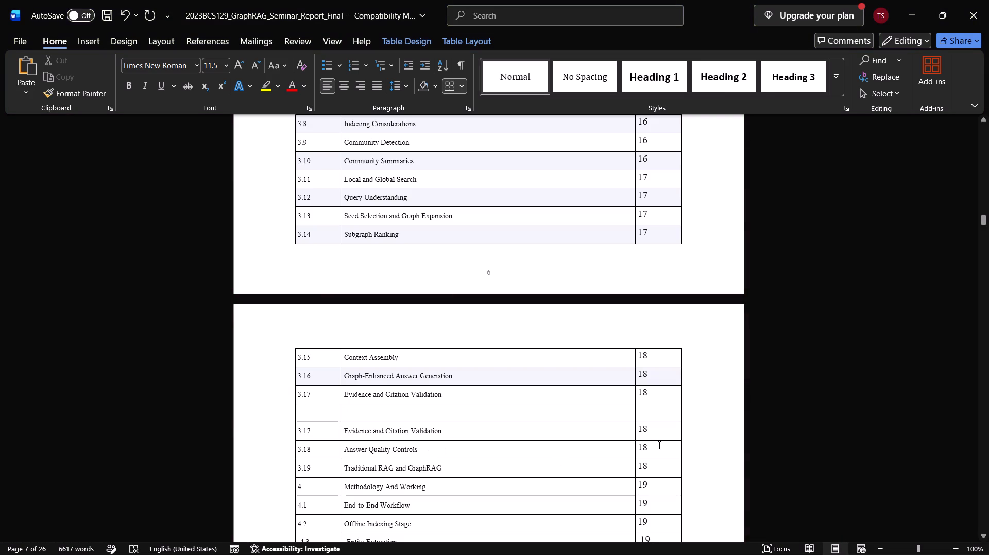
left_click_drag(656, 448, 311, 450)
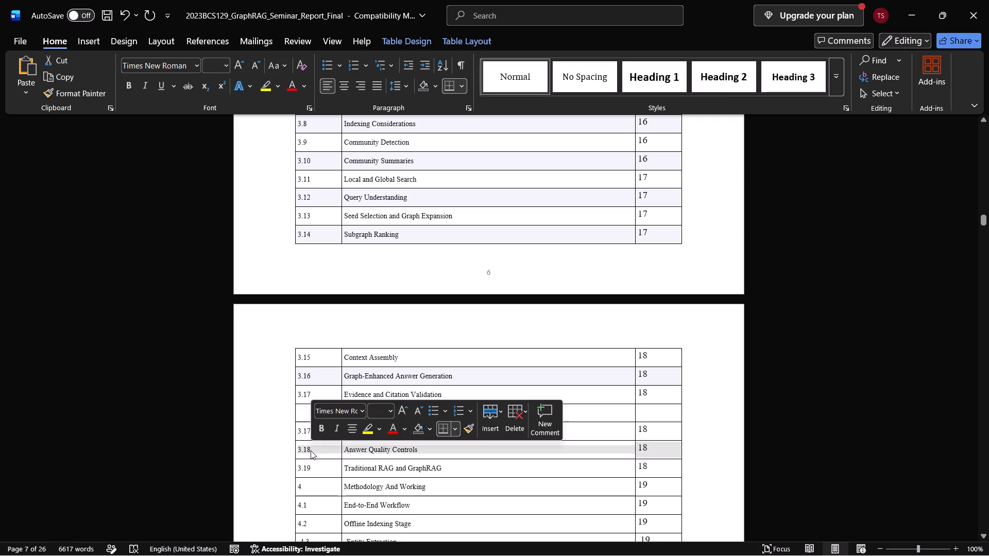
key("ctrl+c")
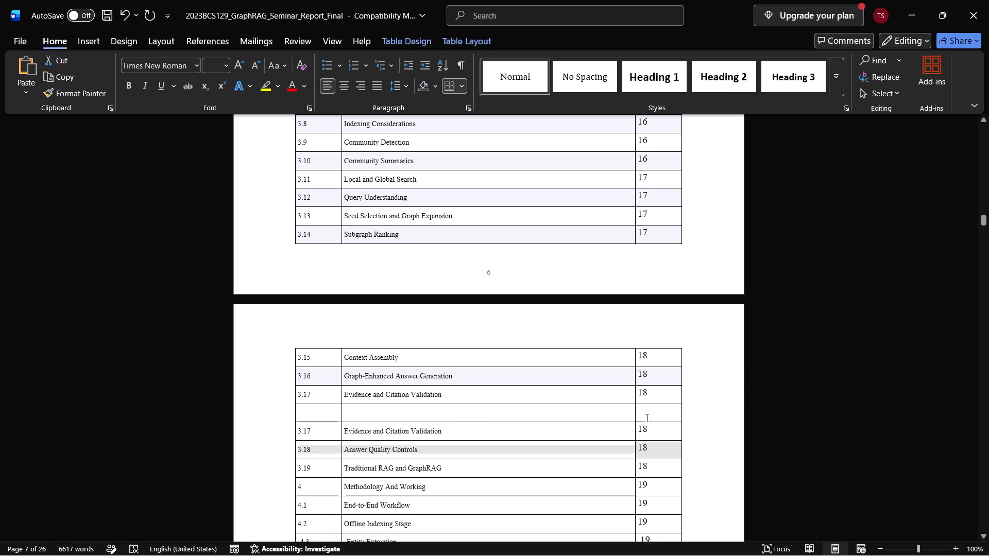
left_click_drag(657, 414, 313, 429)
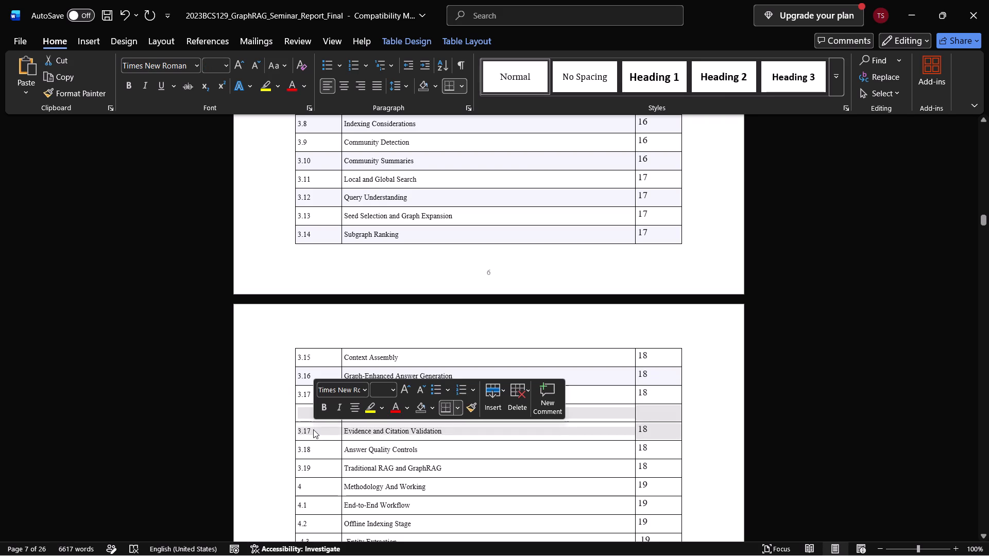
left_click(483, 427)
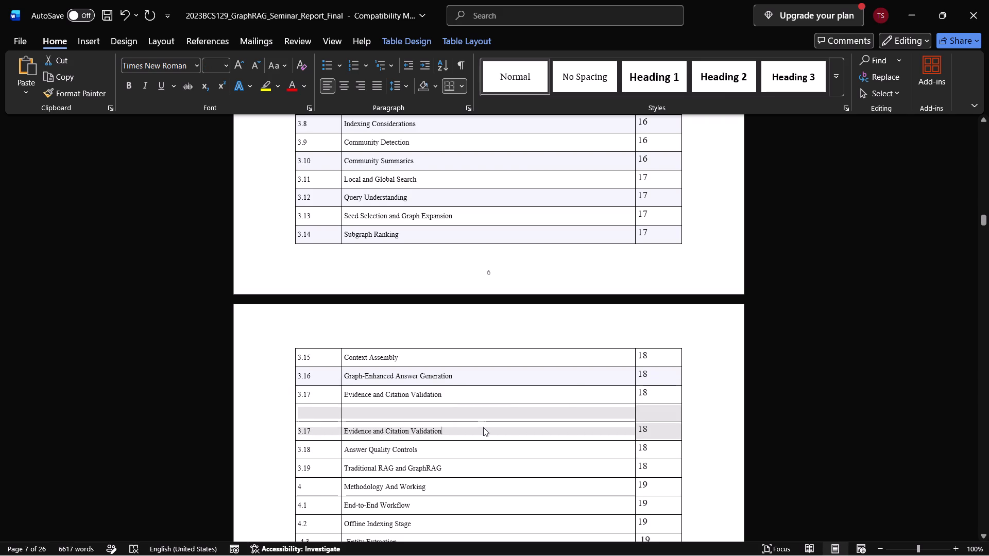
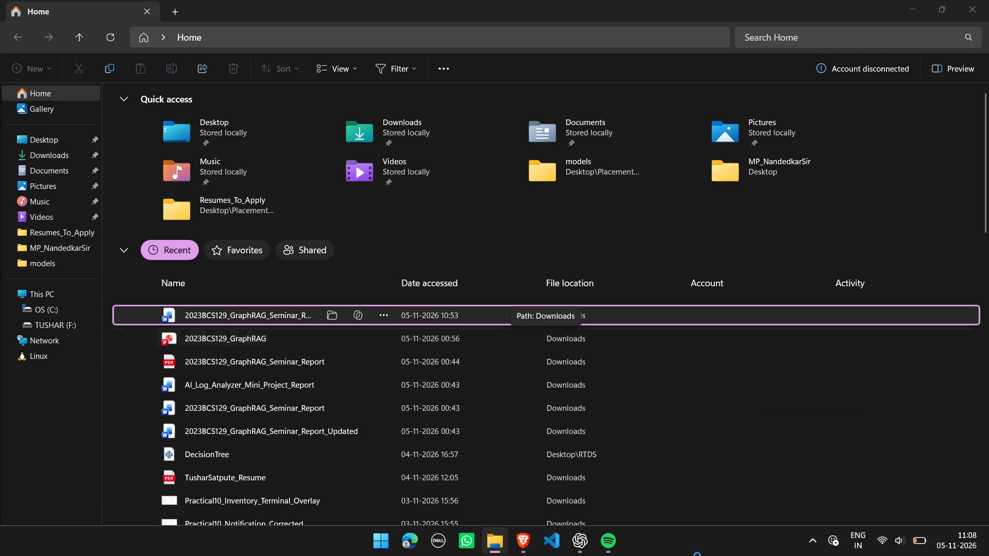
Examine the opened report's front pages and its Table of Contents, checking row shading, entries and page numbers.
scroll(542, 337, "down", 1)
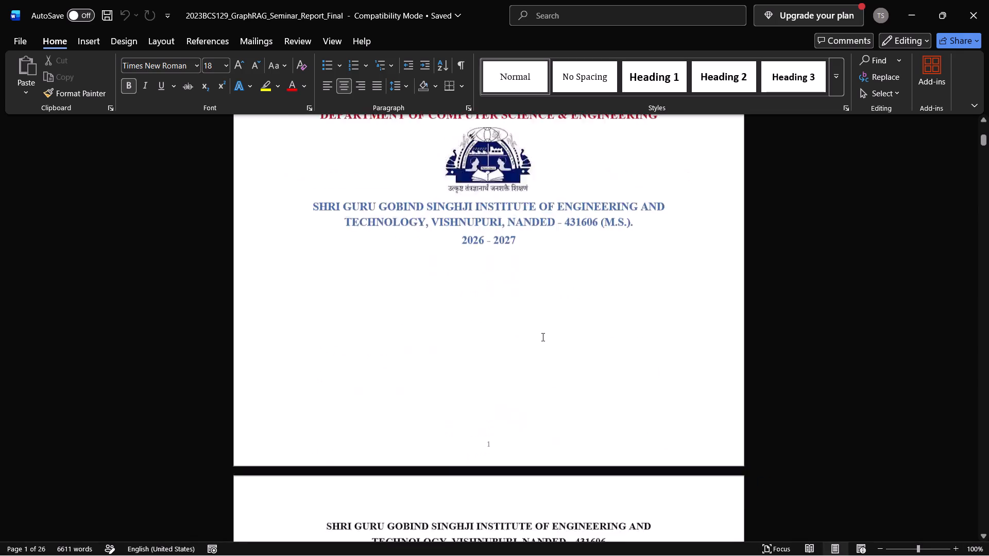
scroll(542, 337, "down", 5)
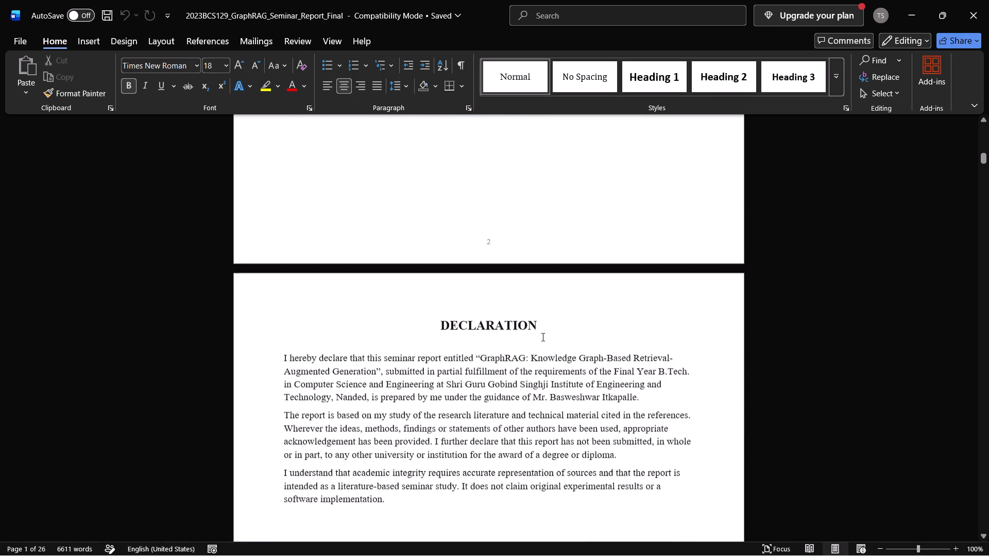
scroll(542, 337, "down", 5)
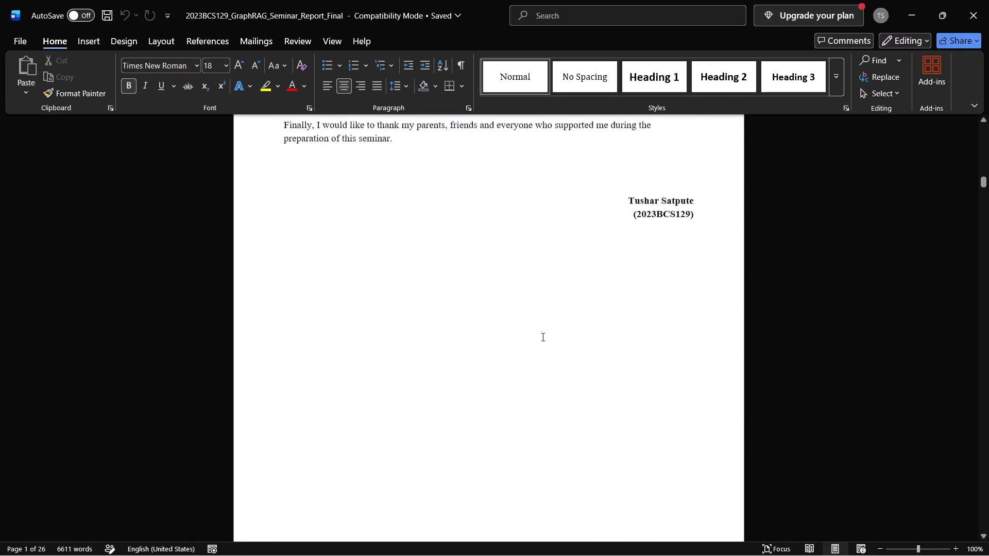
scroll(542, 337, "down", 3)
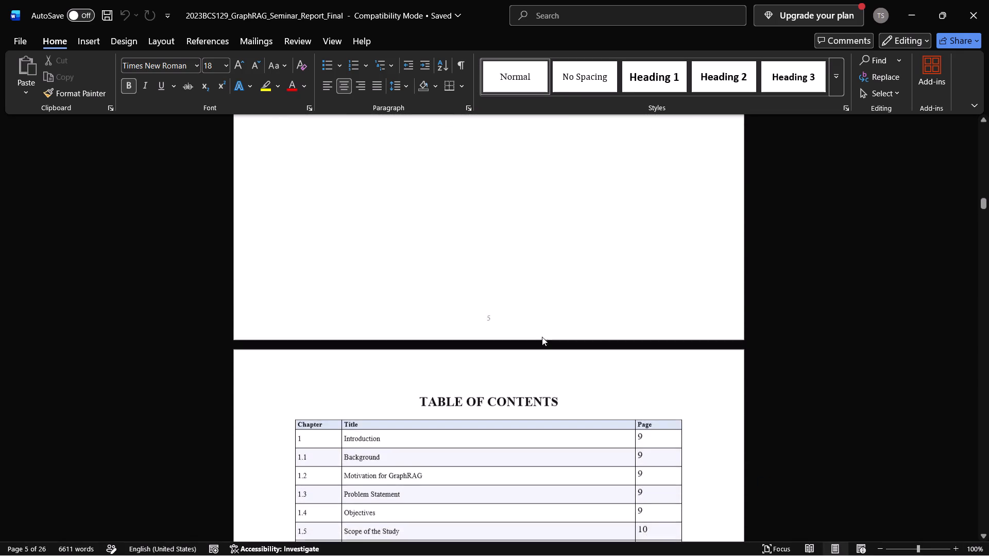
scroll(542, 337, "down", 3)
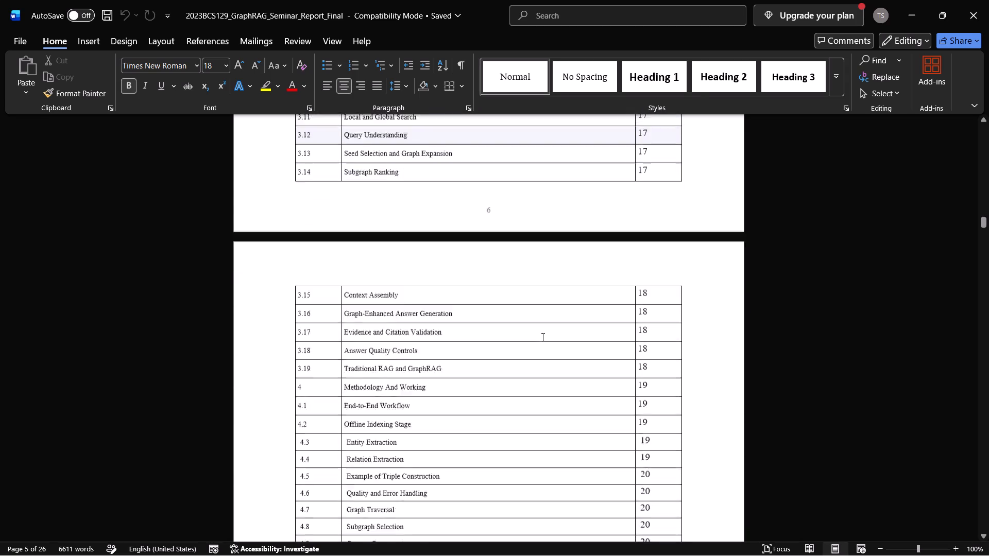
scroll(542, 337, "down", 3)
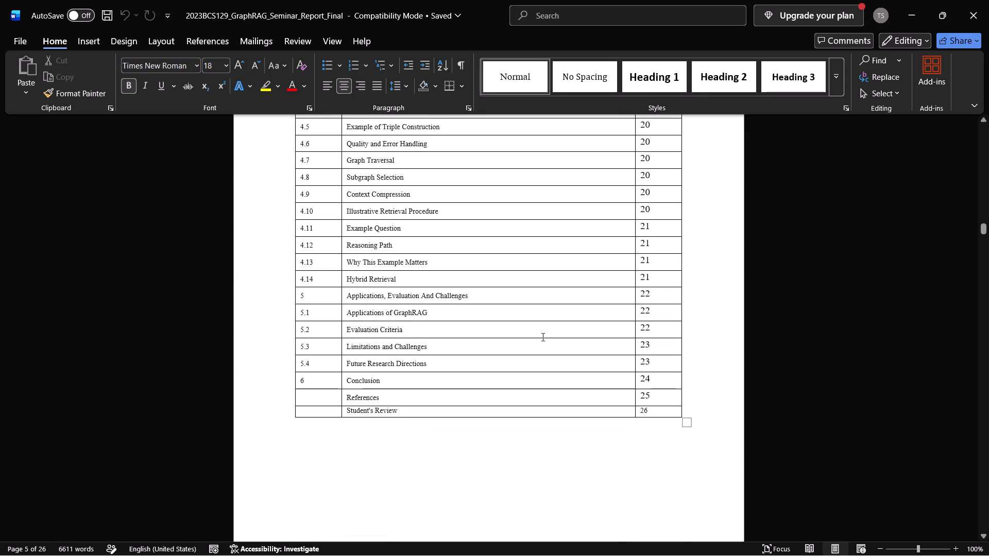
Examine the layout from the end of the Table of Contents through the figure and table lists, Chapter 1 and Chapter 2.
scroll(418, 396, "down", 3)
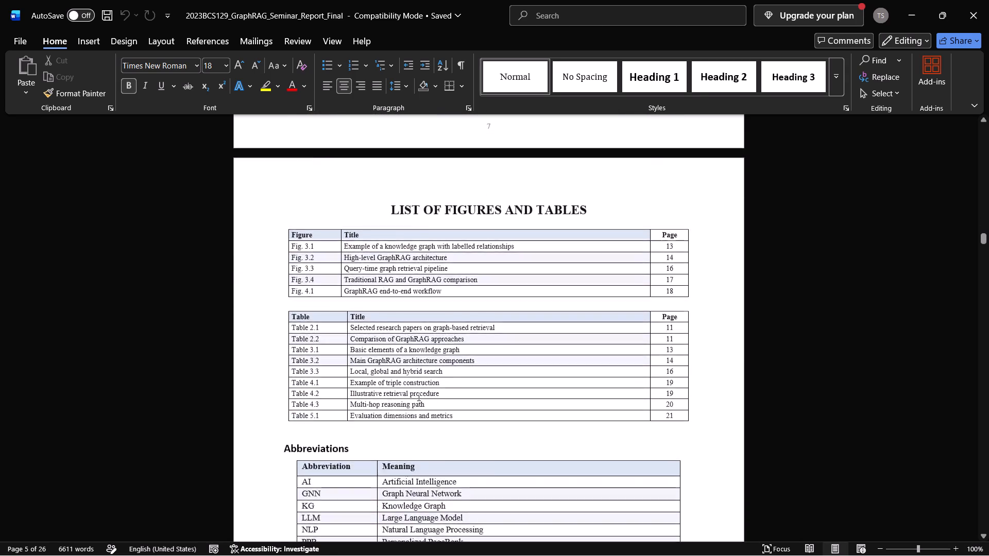
scroll(418, 396, "down", 4)
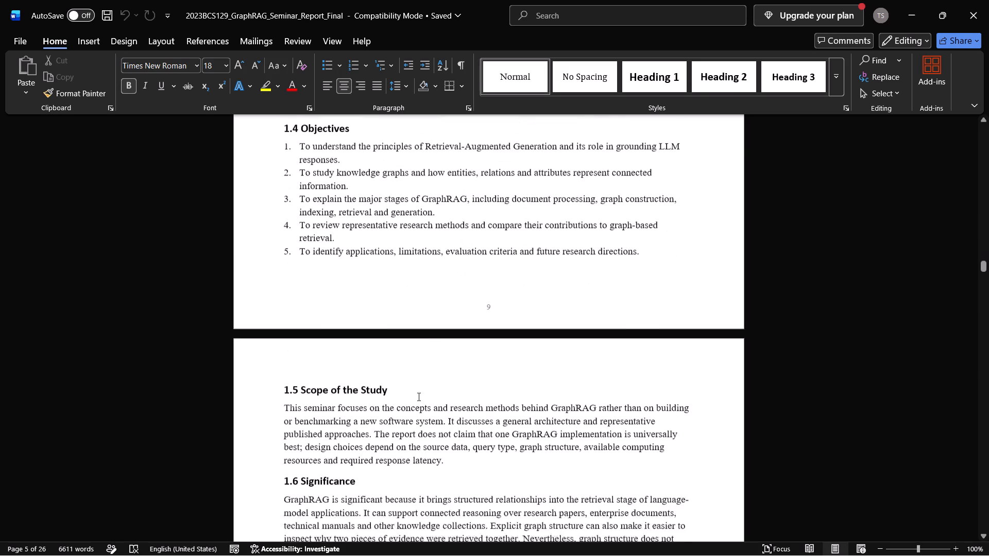
scroll(418, 396, "down", 3)
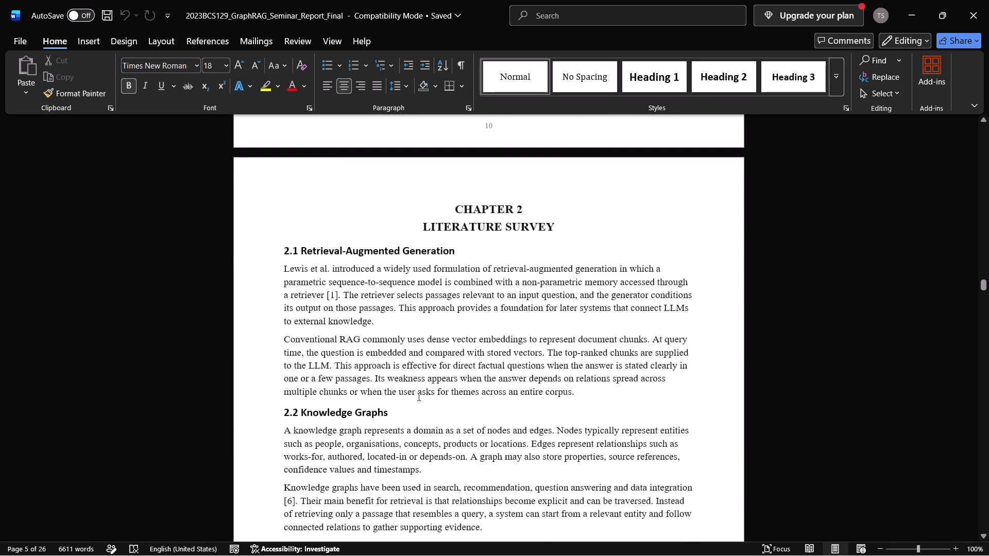
scroll(418, 396, "down", 3)
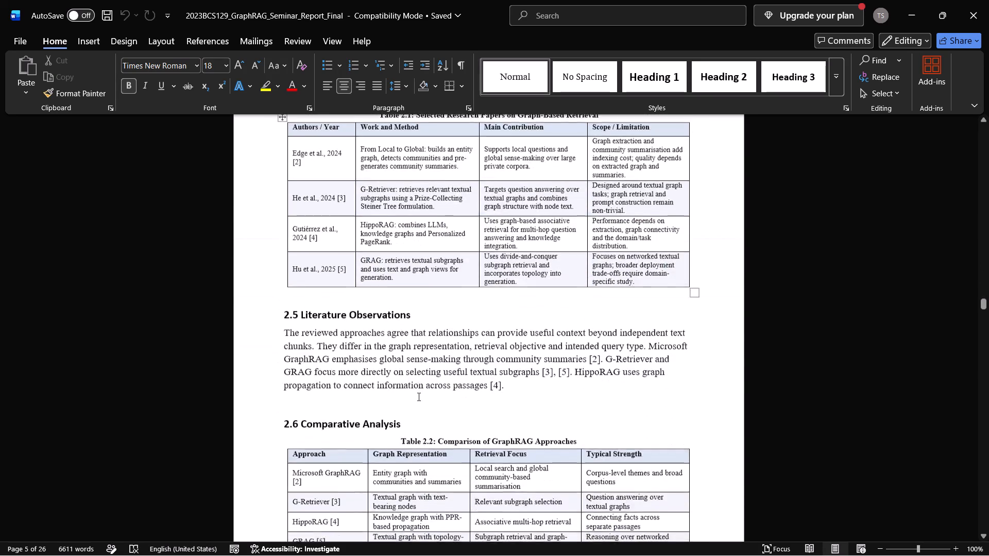
Insert a blank line above the 2.7 Research Gap heading to push the section onto the next page.
scroll(418, 396, "down", 2)
scroll(418, 396, "up", 1)
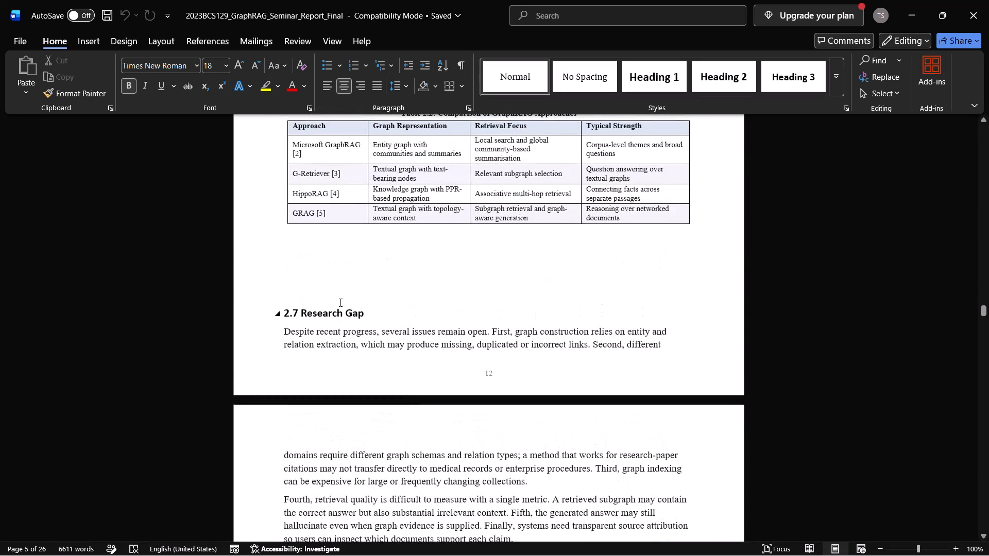
left_click(327, 287)
key("Return")
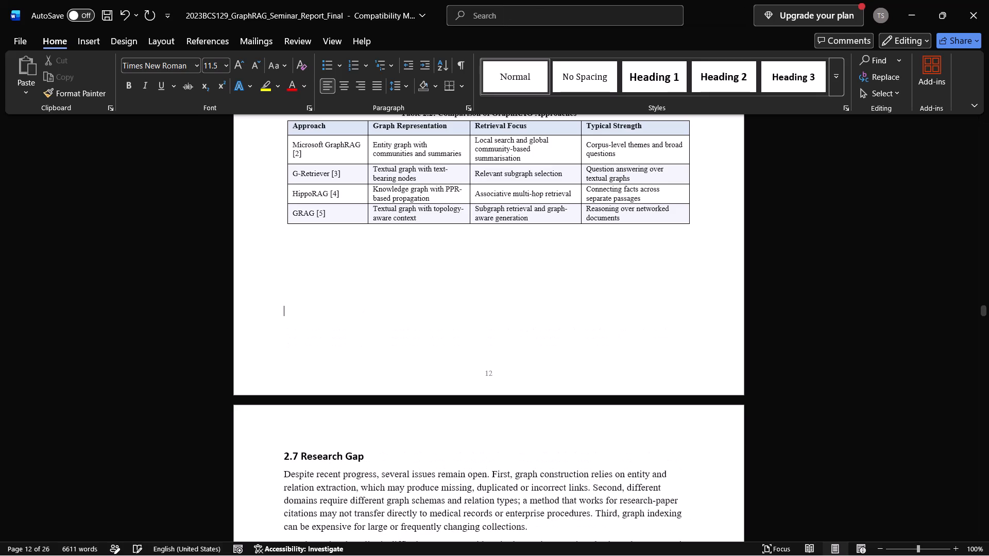
key("Down")
key("Up")
Examine the headings, figures and spacing from the end of Chapter 2 through Chapter 3.
scroll(344, 314, "down", 2)
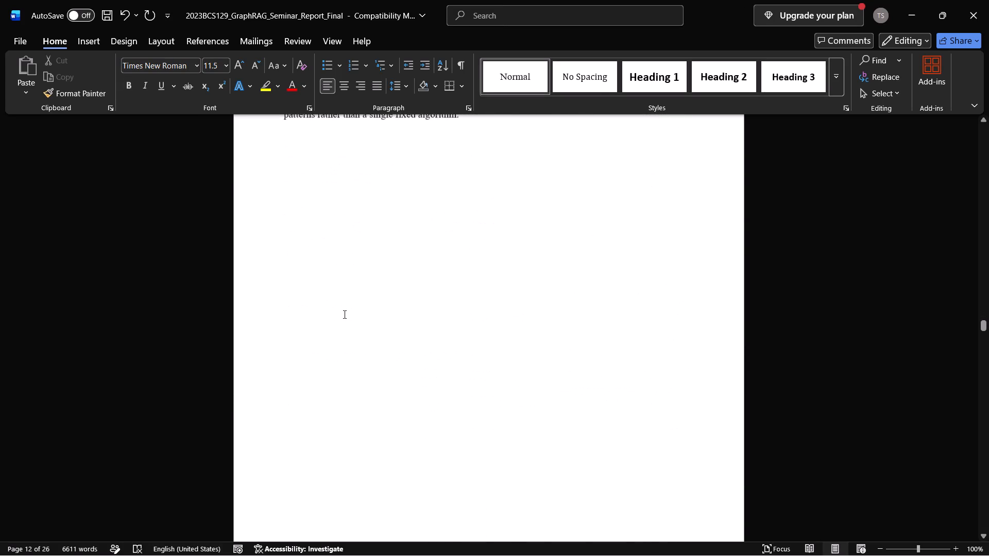
scroll(344, 314, "down", 5)
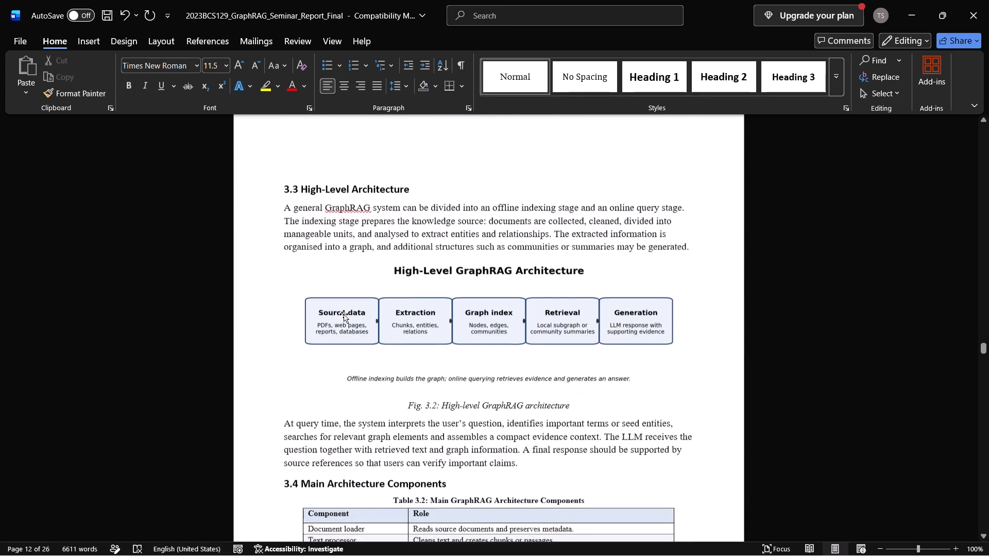
scroll(344, 314, "down", 4)
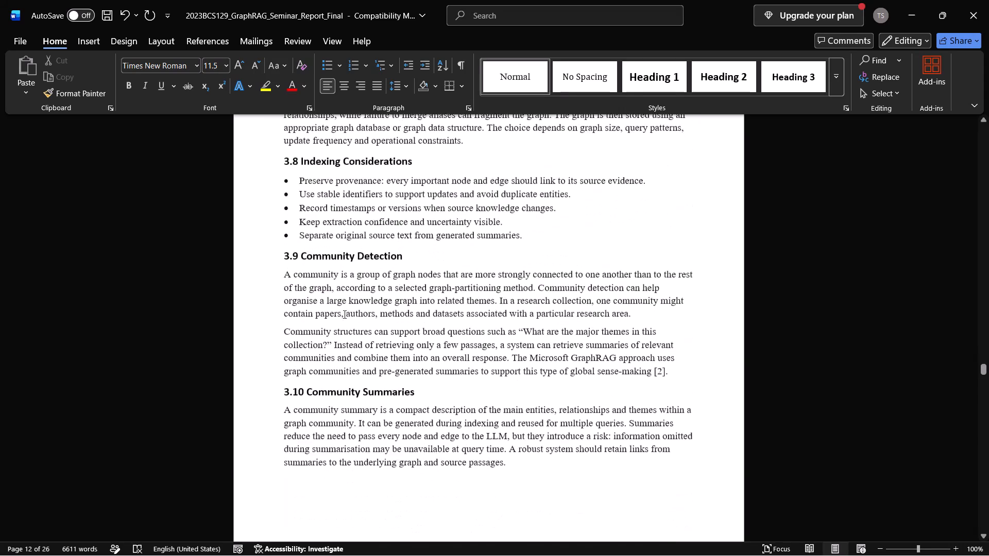
scroll(344, 314, "down", 3)
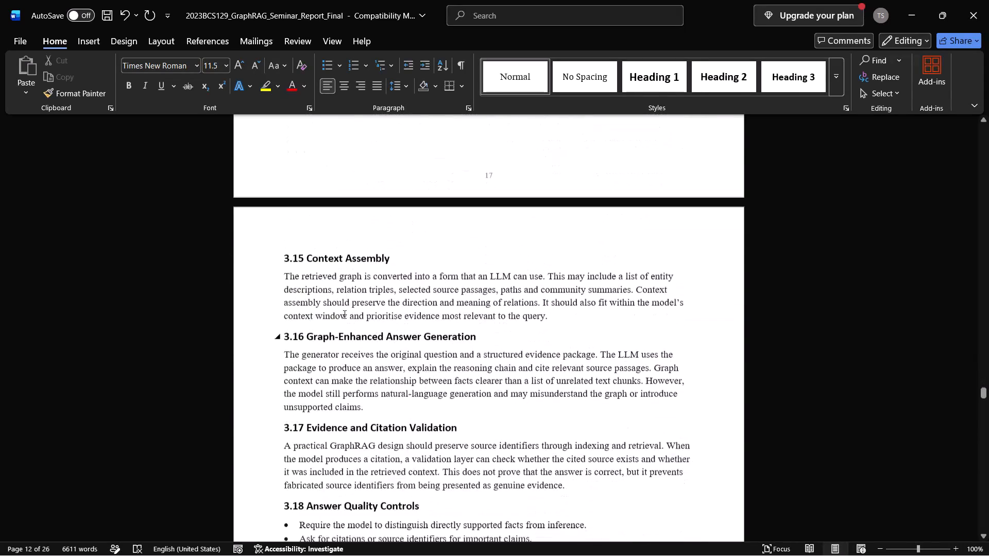
scroll(344, 314, "down", 4)
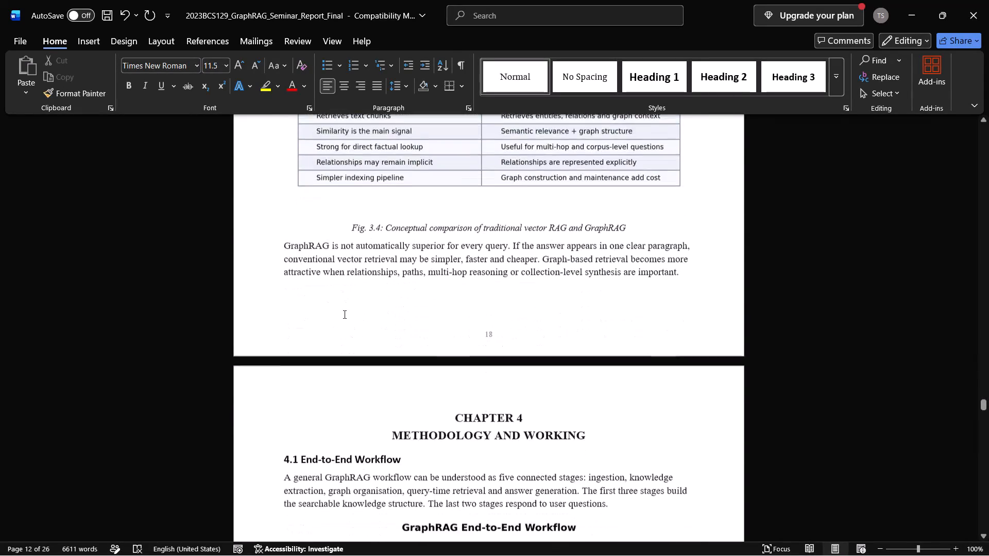
Examine the headings, tables and page breaks of Chapter 4 and the opening sections of Chapter 5.
scroll(344, 314, "down", 3)
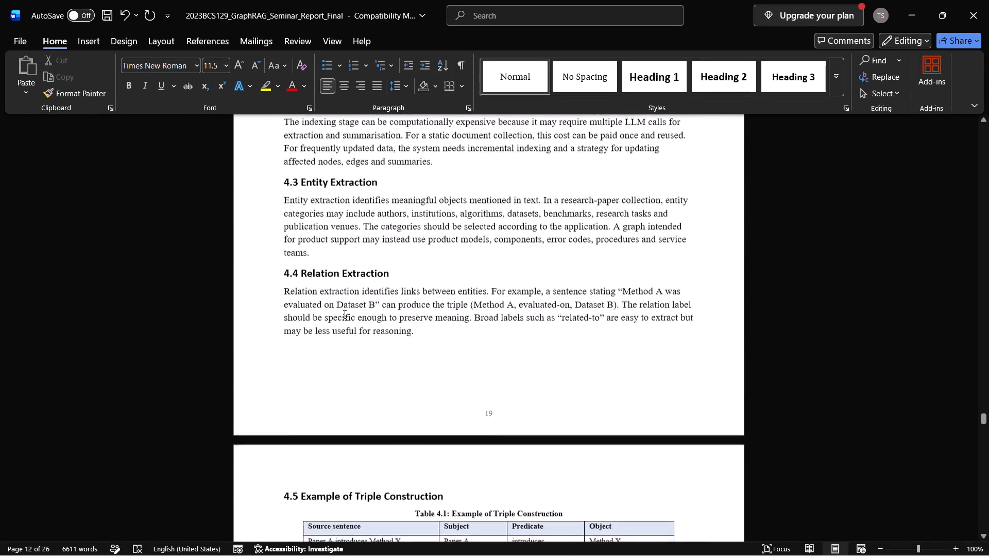
scroll(344, 314, "down", 7)
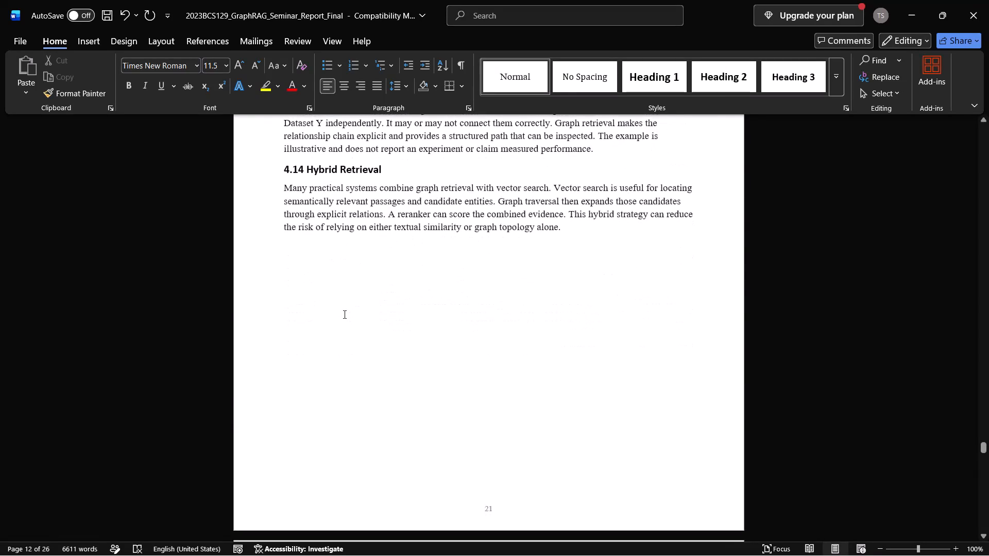
scroll(344, 314, "down", 3)
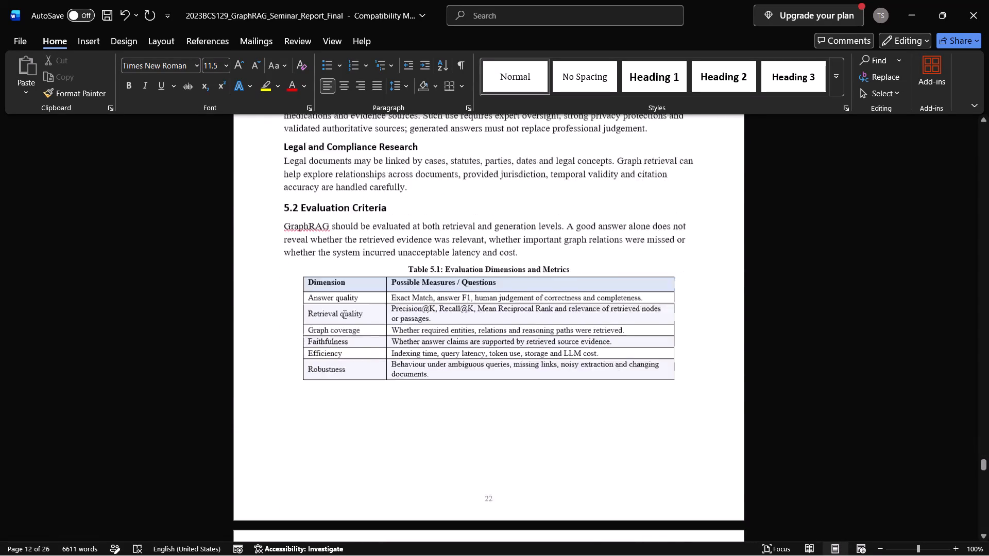
Delete the whole "Metric definitions." paragraph that follows Table 5.1, before the 5.3 heading.
scroll(344, 314, "down", 2)
scroll(344, 314, "up", 2)
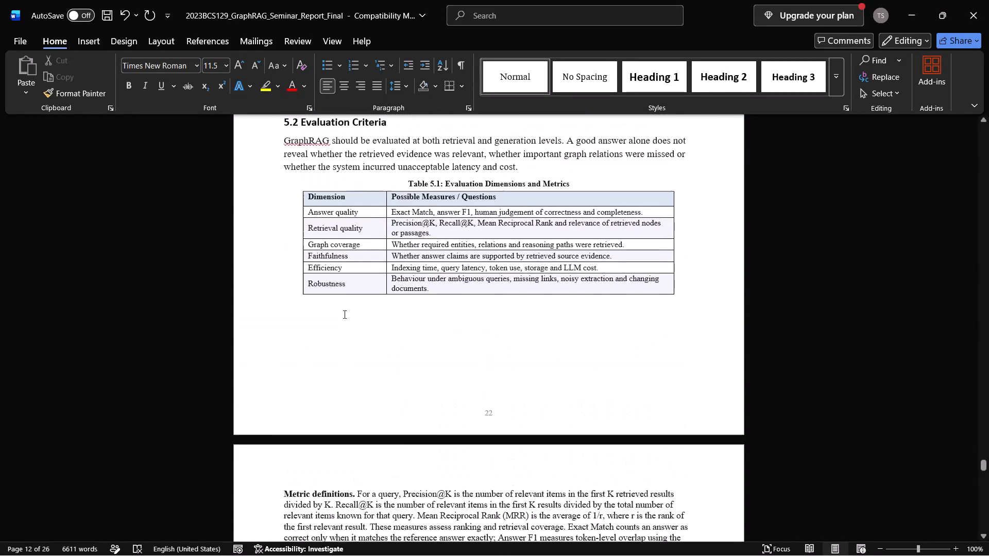
scroll(344, 314, "down", 2)
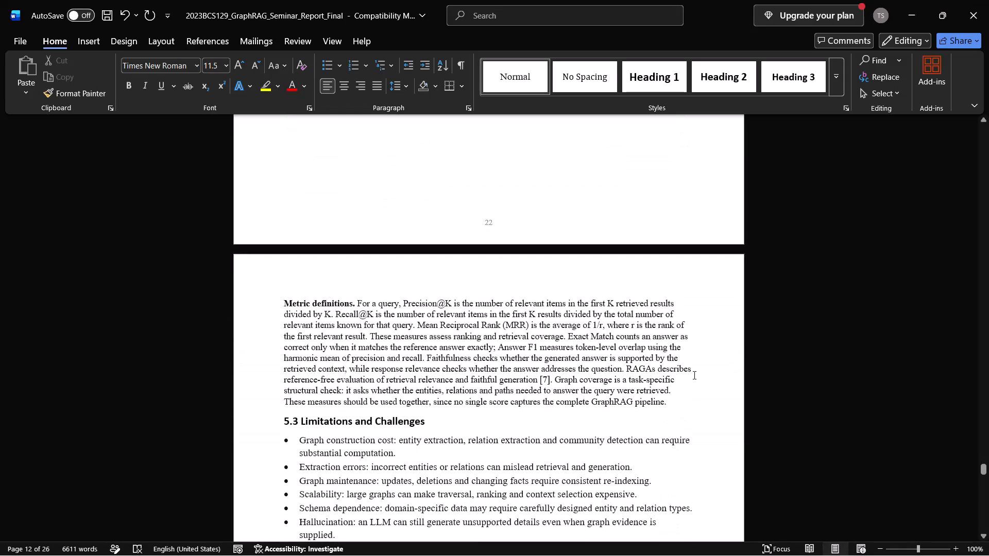
left_click_drag(674, 406, 409, 344)
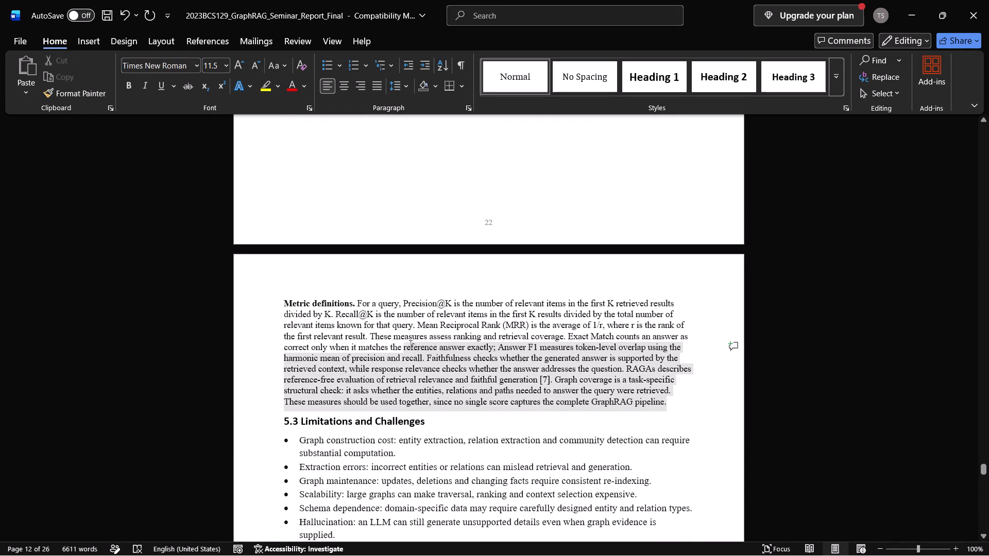
left_click_drag(409, 344, 295, 297)
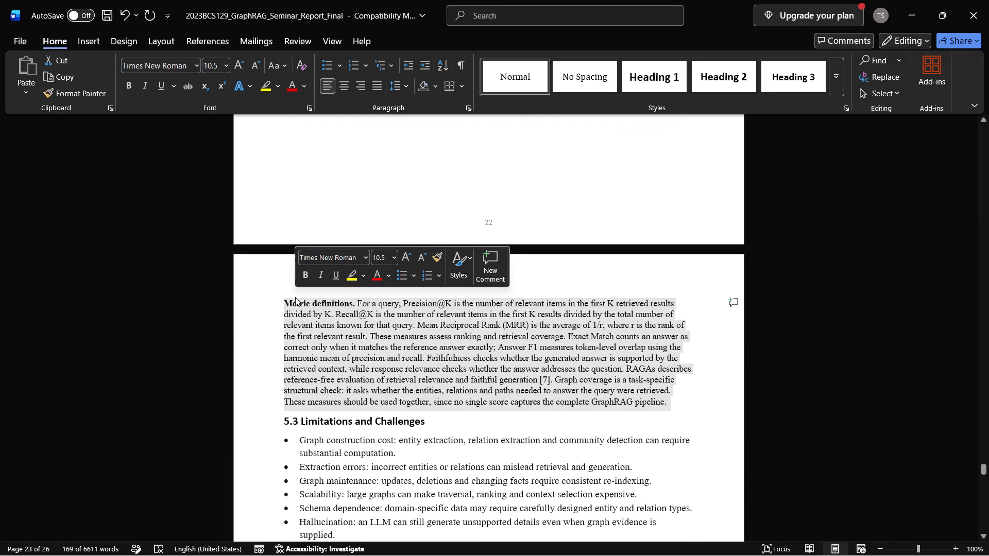
key("BackSpace")
Add blank lines after Table 5.1 so that the 5.3 Limitations and Challenges heading starts at the top of page 23.
scroll(295, 297, "up", 1)
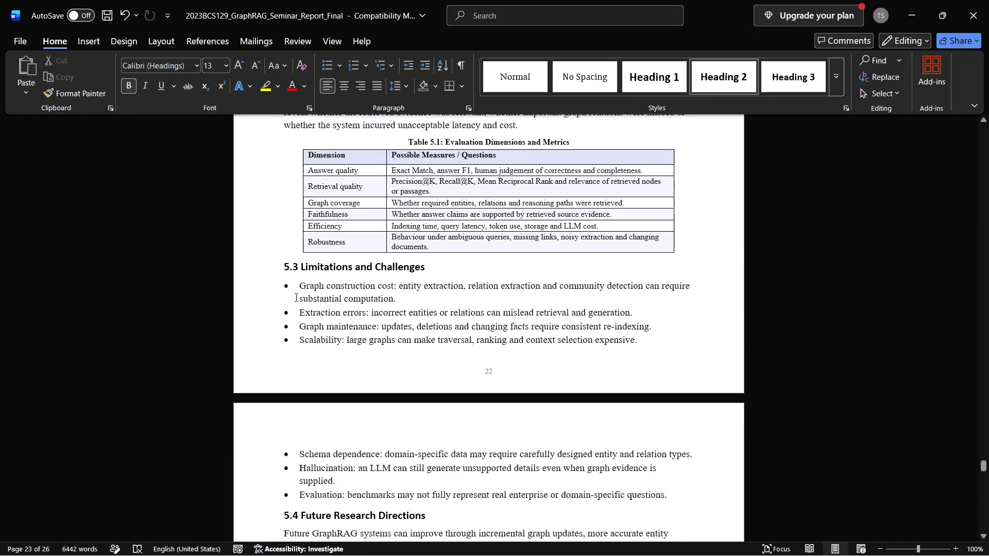
key("Return")
key("Return")
key("Return")
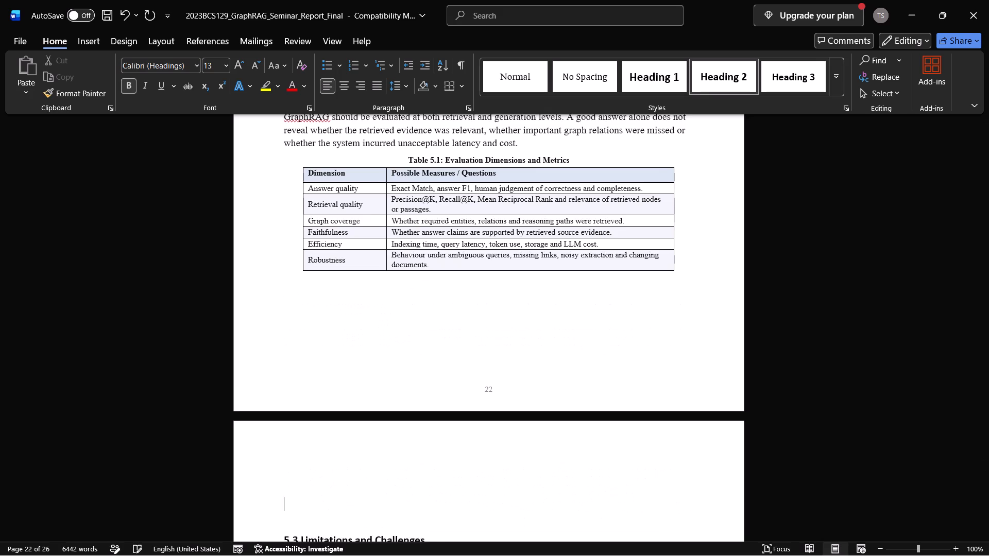
key("Up")
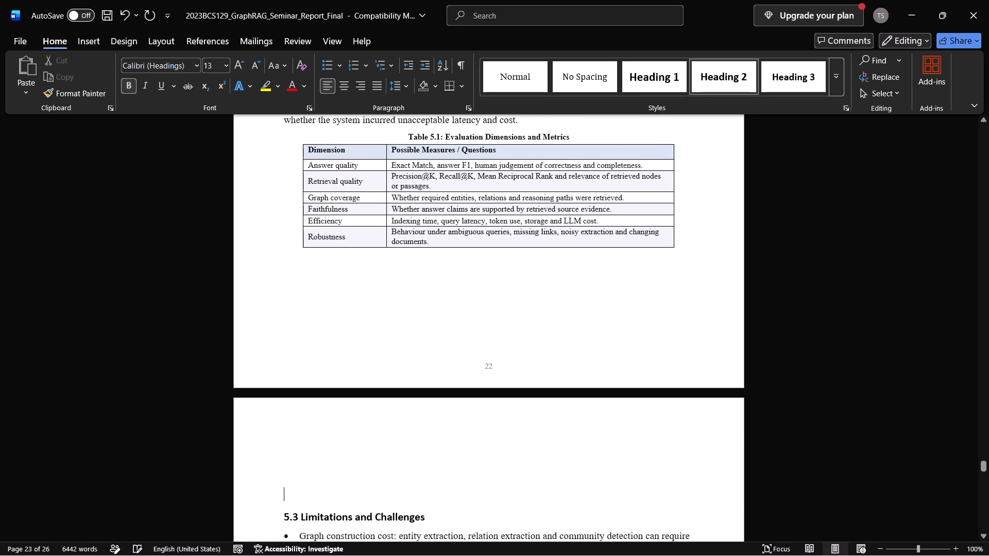
key("BackSpace")
key("Return")
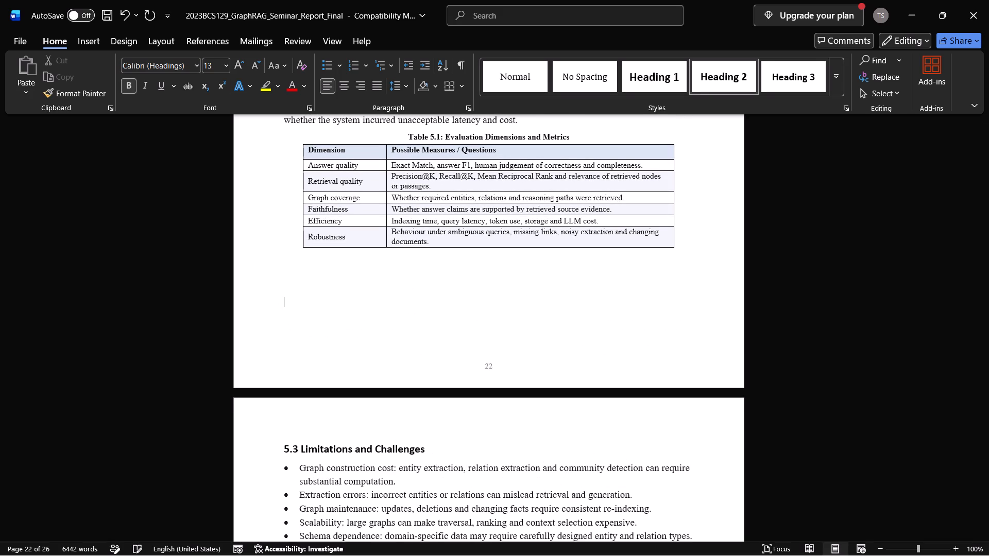
key("Down")
key("Up")
Insert a blank line between the 5.2 Evaluation Criteria paragraph and the Table 5.1 caption.
scroll(312, 373, "up", 1)
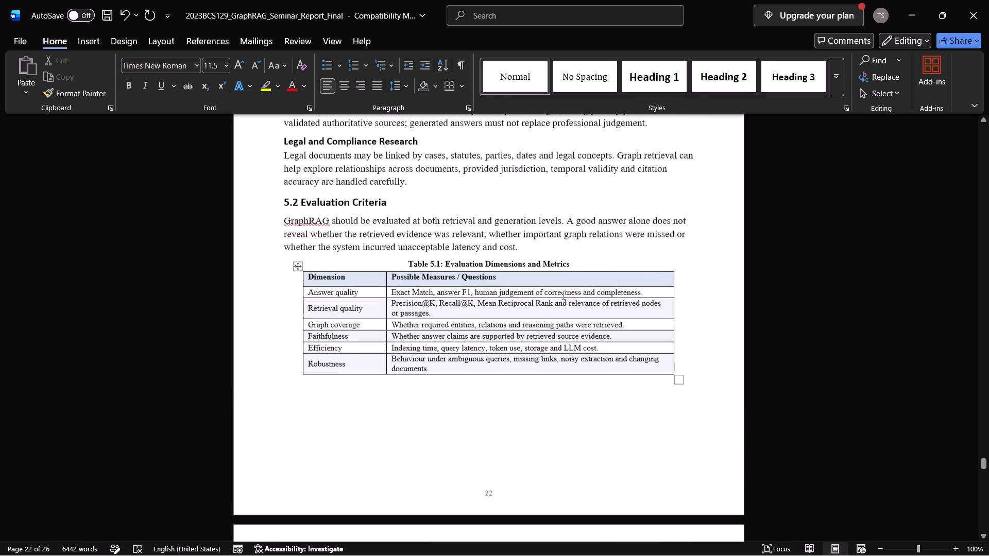
left_click(521, 251)
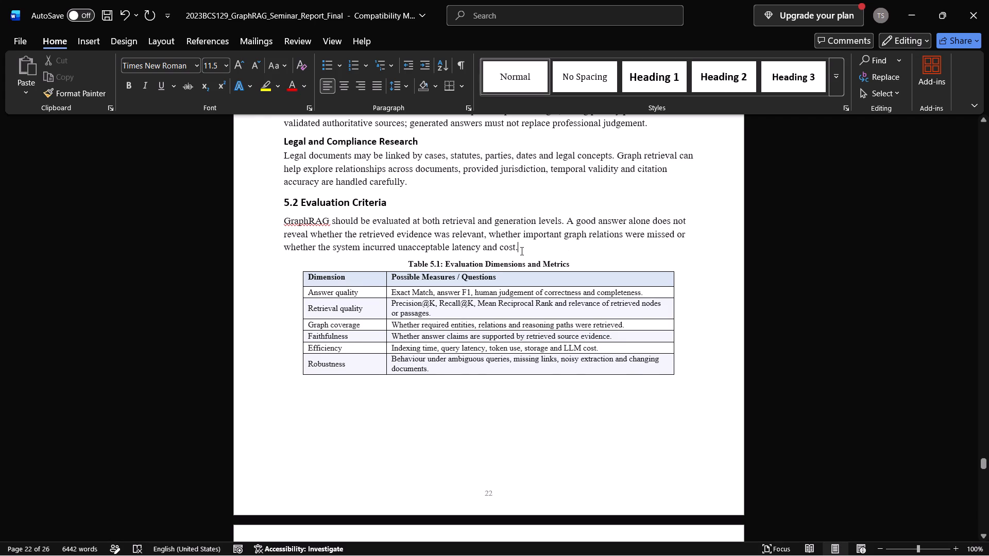
key("Return")
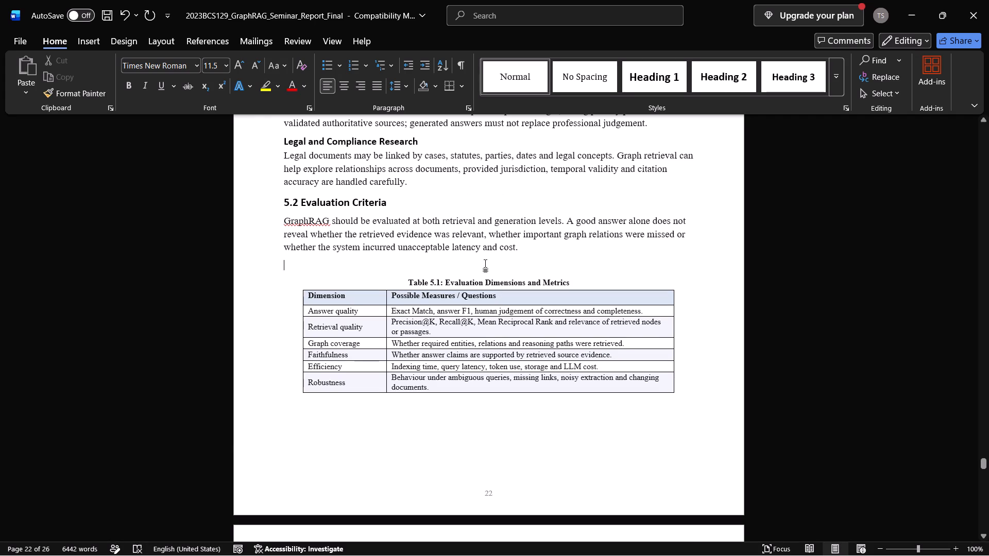
Delete the surplus blank lines above the REFERENCES heading to move it up toward the top of its page.
scroll(485, 264, "down", 3)
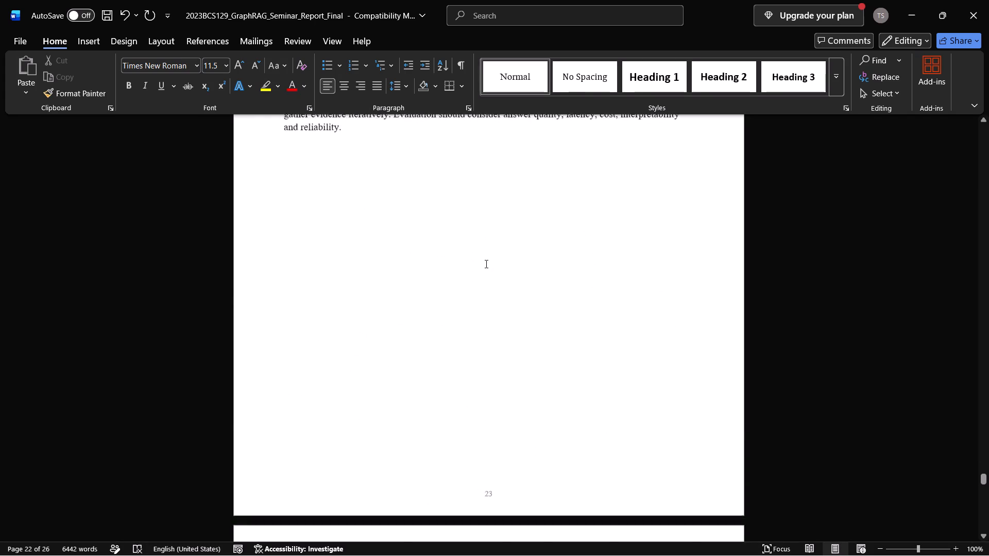
scroll(485, 264, "down", 4)
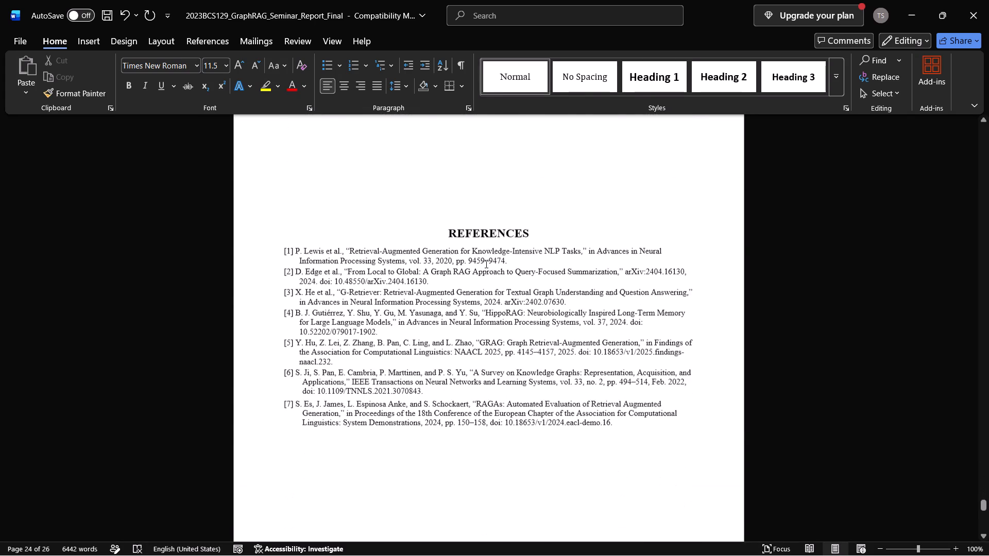
scroll(485, 264, "down", 1)
scroll(485, 264, "up", 2)
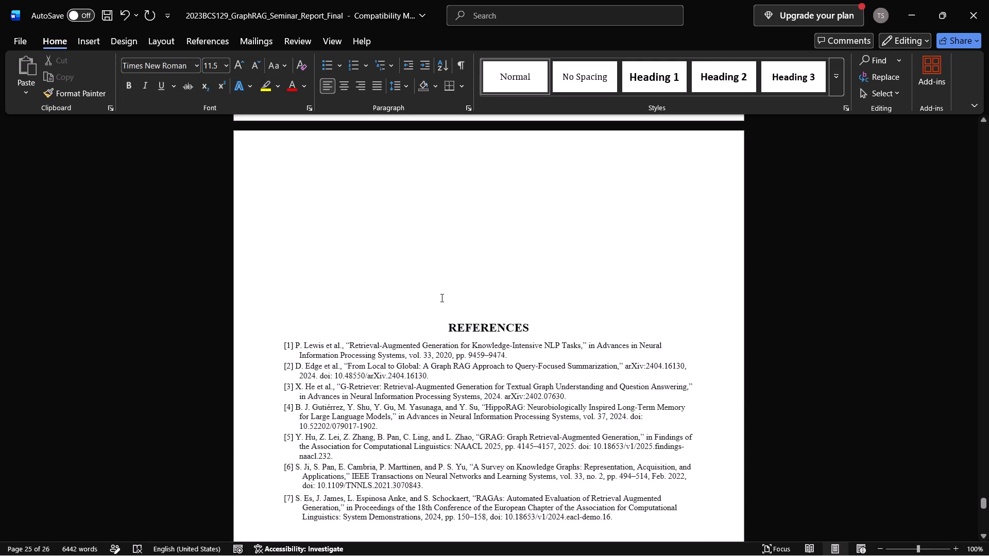
left_click(441, 298)
key("BackSpace")
key("BackSpace")
key("BackSpace")
key("BackSpace")
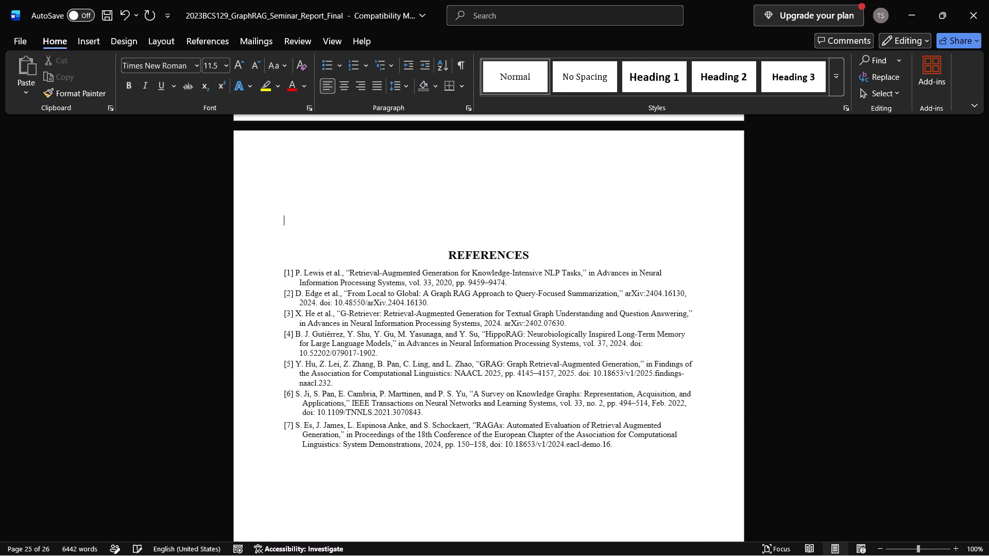
key("BackSpace")
key("BackSpace")
key("Down")
key("BackSpace")
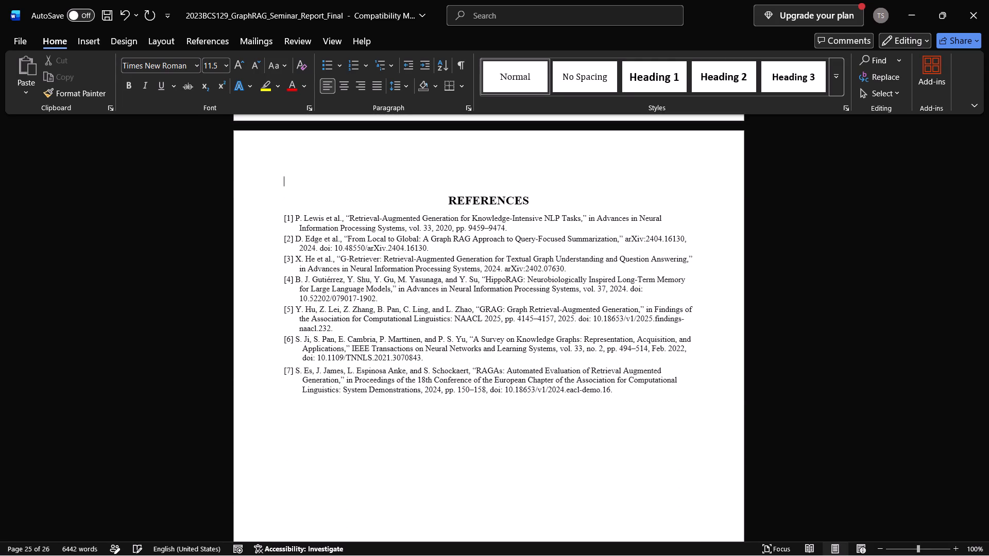
key("BackSpace")
Check the layout of the Conclusion and Student's Review pages on either side of the References.
scroll(441, 298, "up", 3)
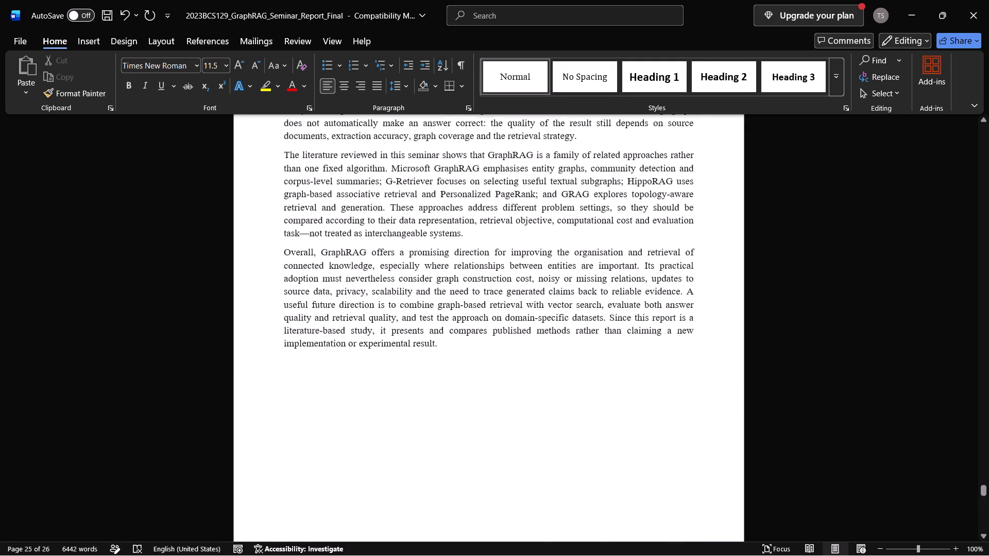
scroll(441, 298, "up", 1)
scroll(441, 298, "down", 5)
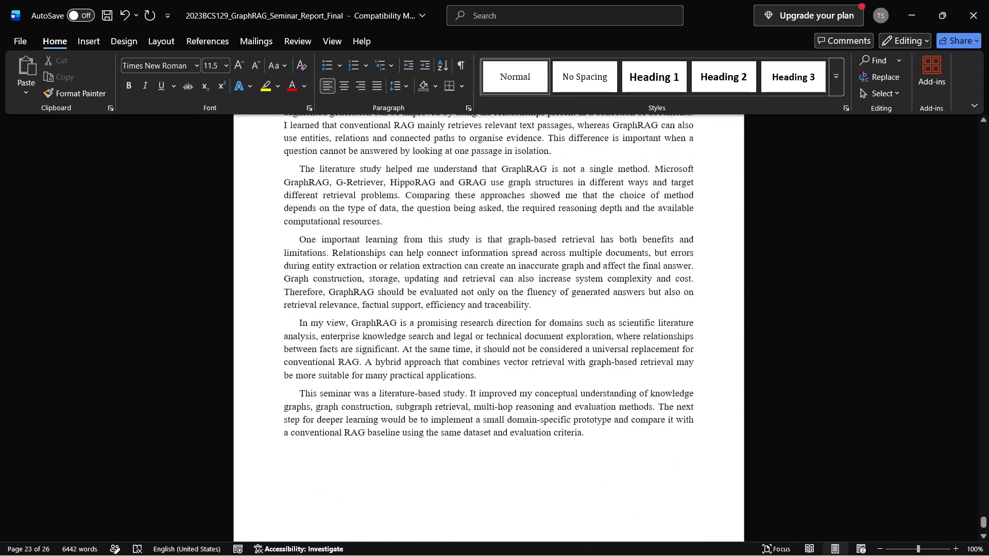
scroll(441, 298, "up", 2)
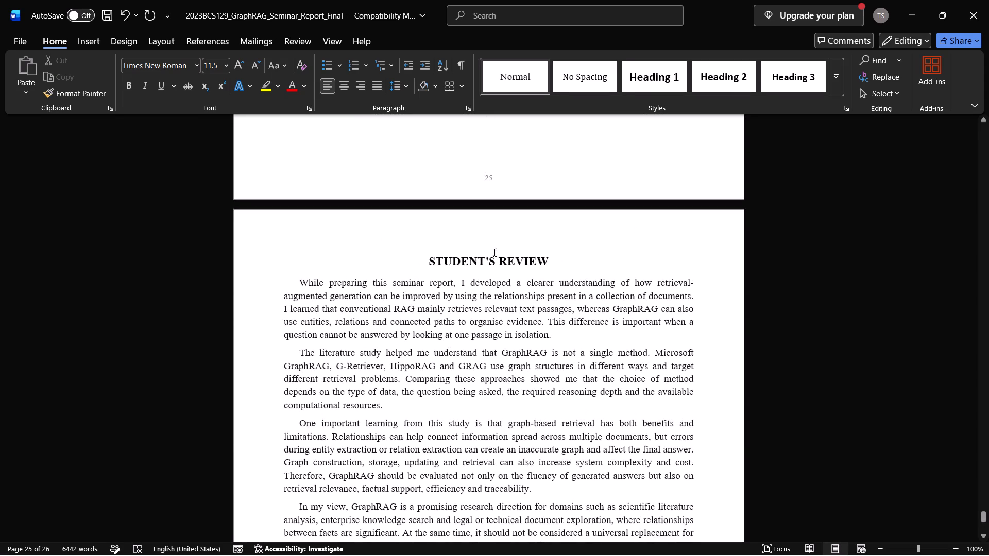
Change the STUDENT'S REVIEW heading to MY REVIEW, keeping it centred above the review text.
left_click(496, 262)
key("BackSpace")
key("BackSpace")
key("BackSpace")
key("BackSpace")
key("BackSpace")
key("BackSpace")
key("BackSpace")
key("BackSpace")
key("BackSpace")
key("BackSpace")
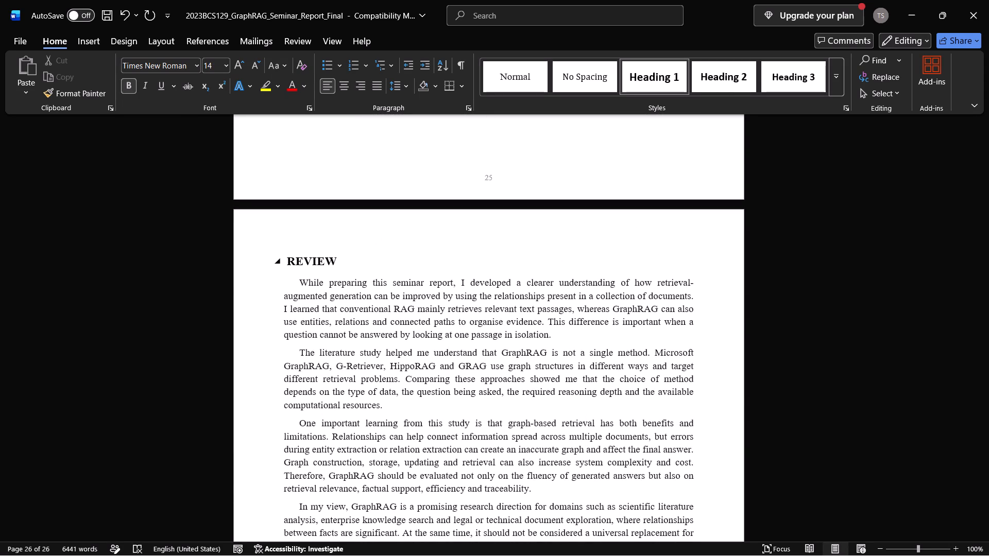
key("ctrl+z")
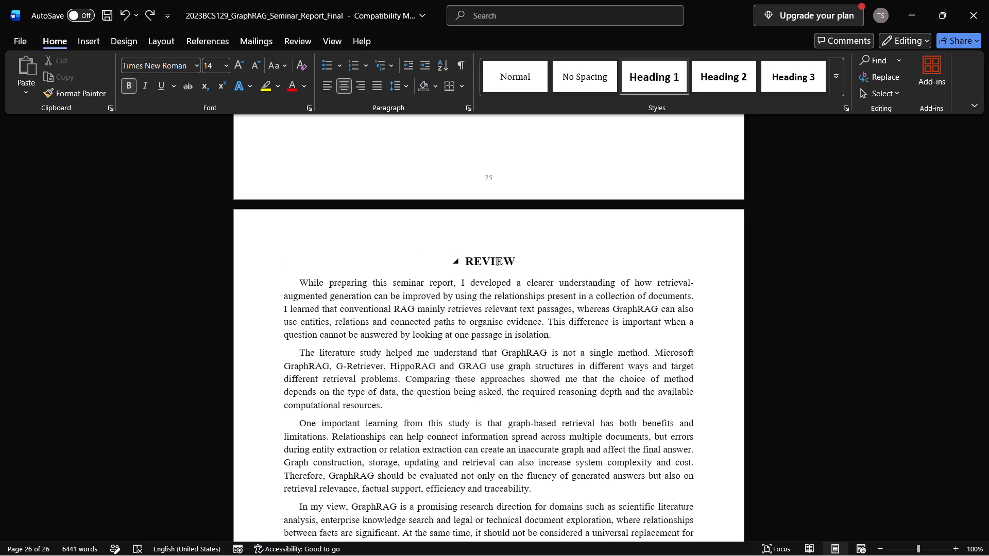
key("ctrl+m")
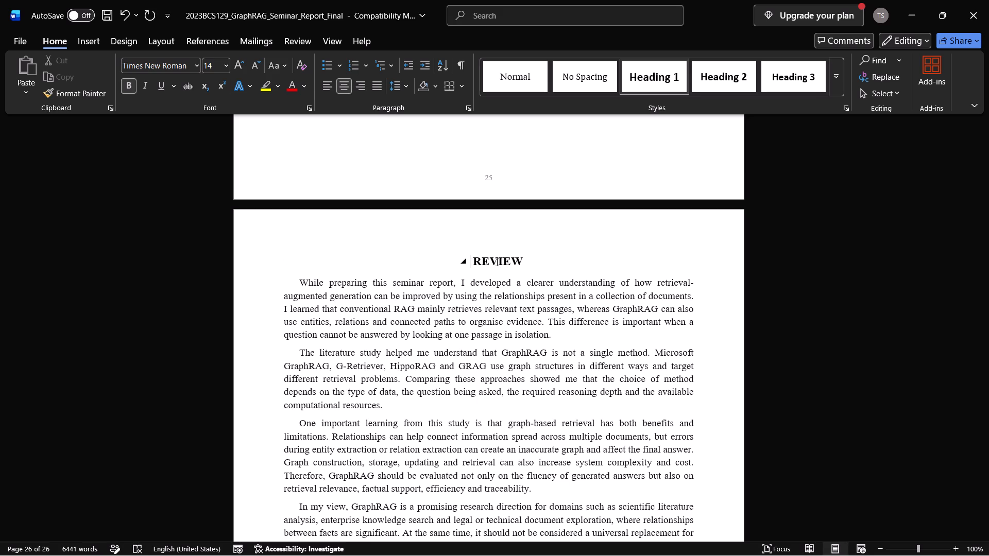
key("BackSpace")
key("ctrl+z")
type("MY")
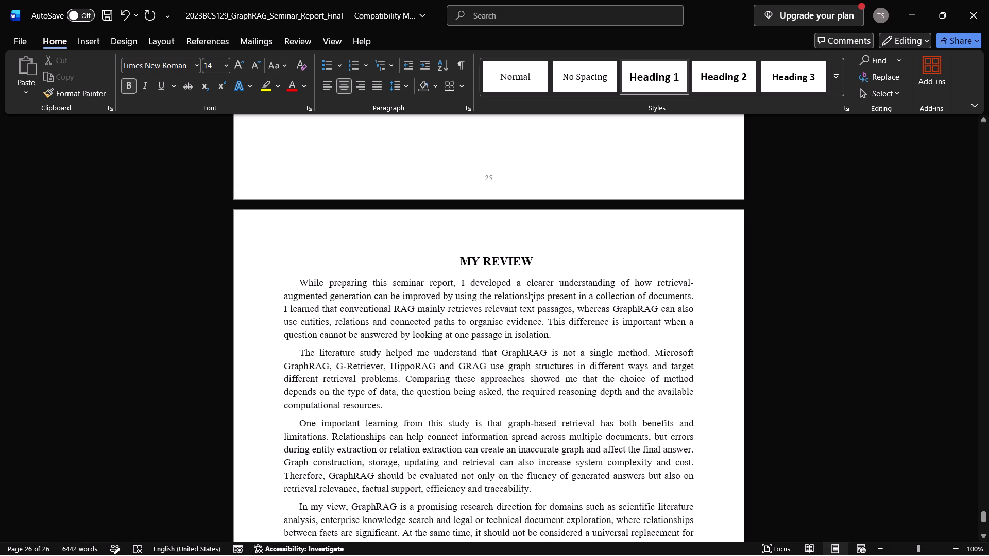
Check the layout of the closing pages: the My Review text, the end of the Conclusion and the References.
scroll(532, 298, "down", 3)
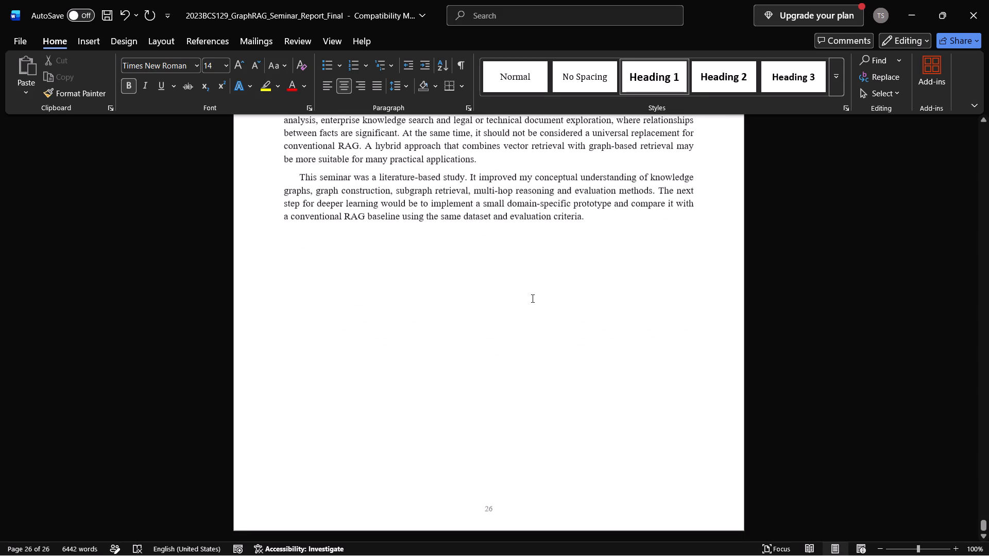
scroll(532, 298, "down", 1)
scroll(532, 298, "up", 2)
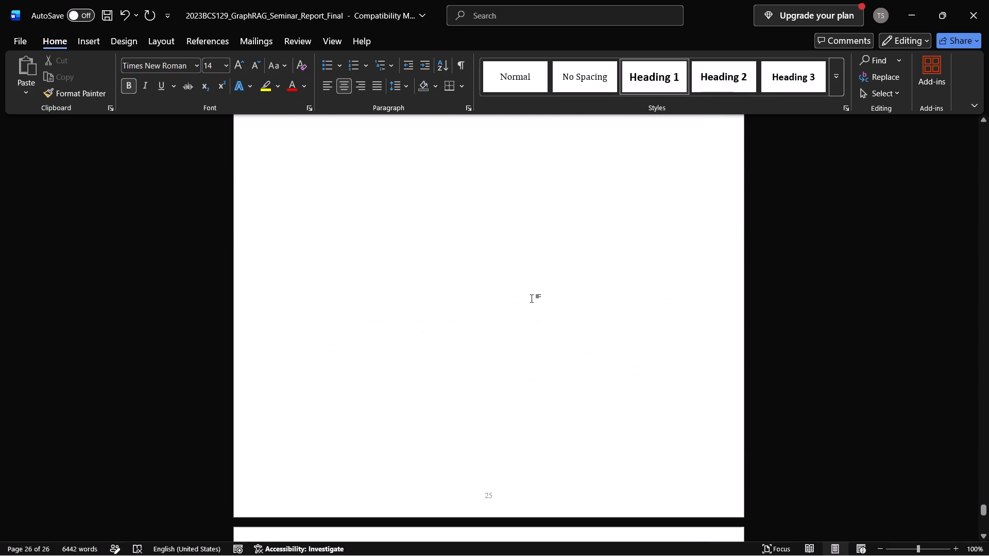
scroll(532, 298, "up", 2)
scroll(532, 298, "down", 1)
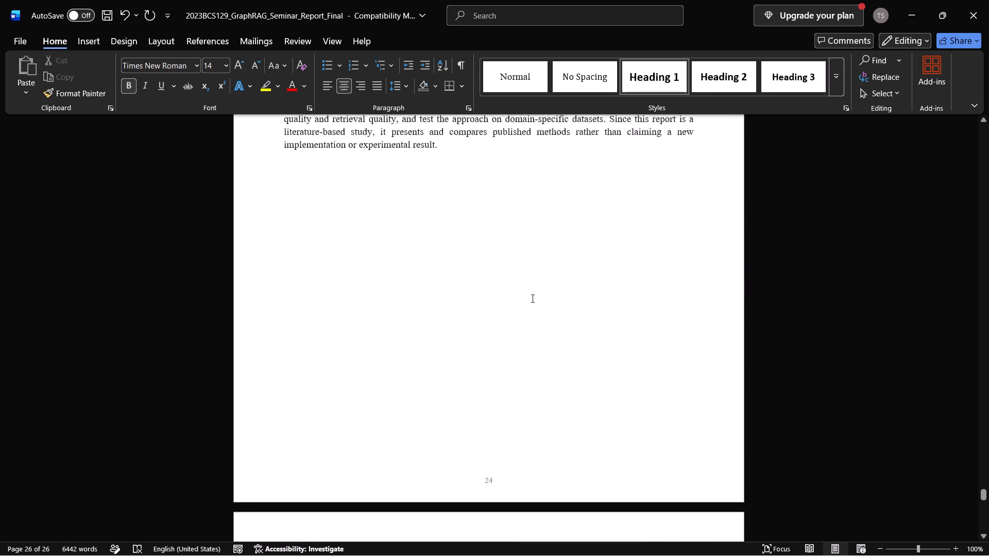
scroll(532, 298, "down", 2)
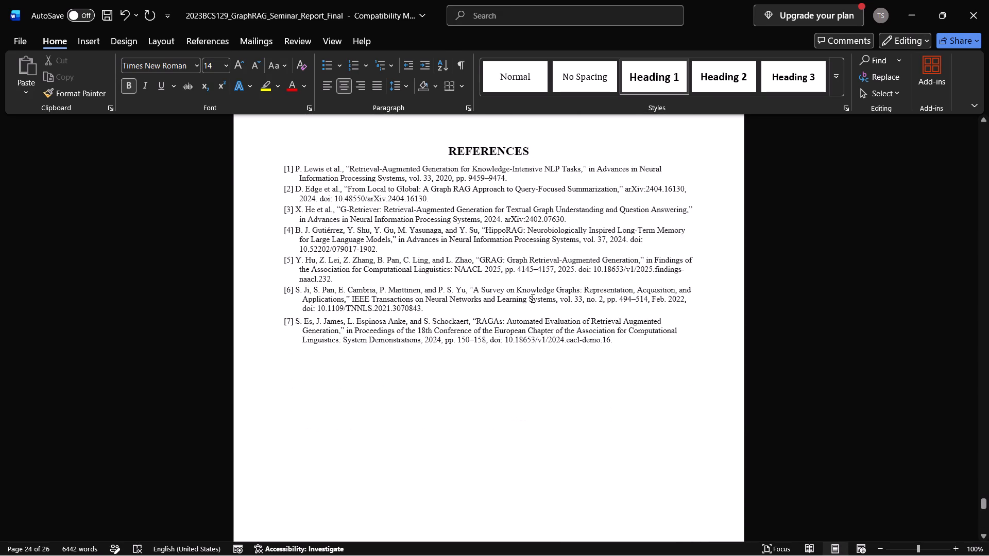
Look back through the report from the Conclusion to the List of Figures and Tables, checking headings, tables and page breaks.
scroll(532, 298, "up", 2)
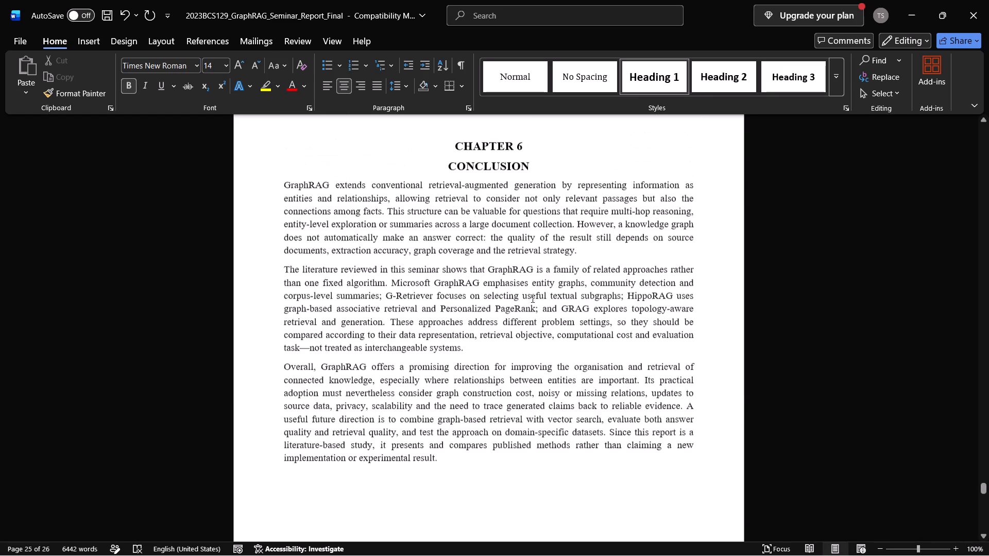
scroll(532, 298, "up", 2)
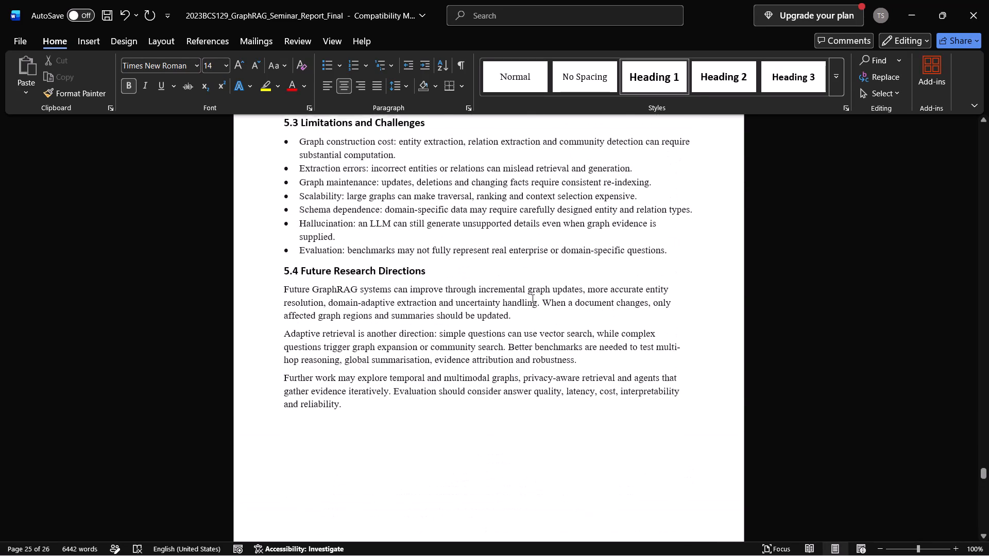
scroll(532, 298, "up", 3)
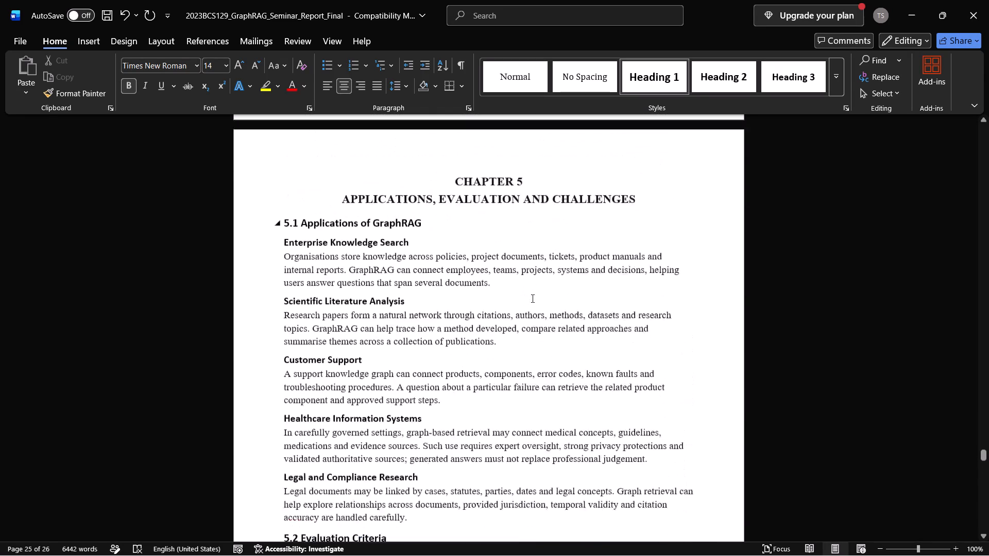
scroll(532, 298, "up", 3)
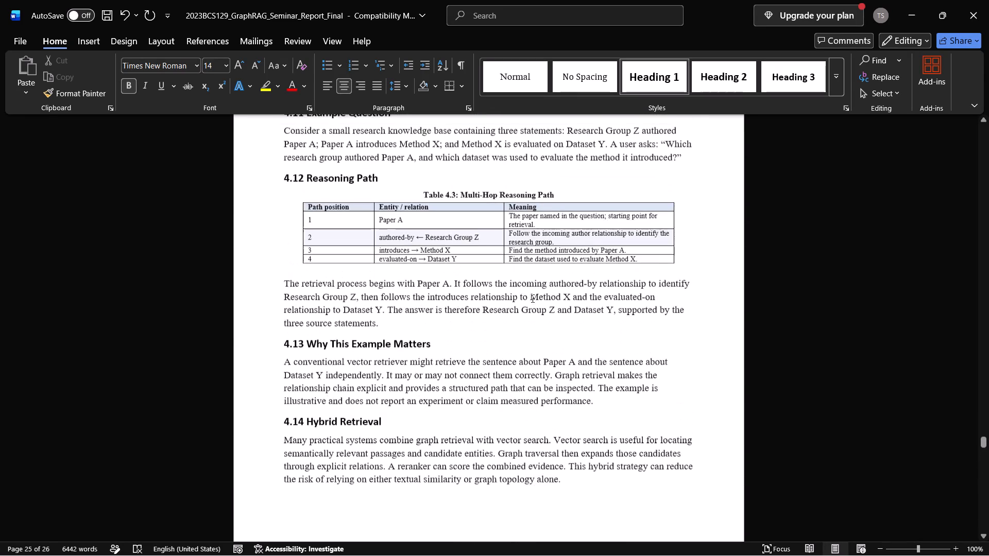
scroll(532, 298, "up", 3)
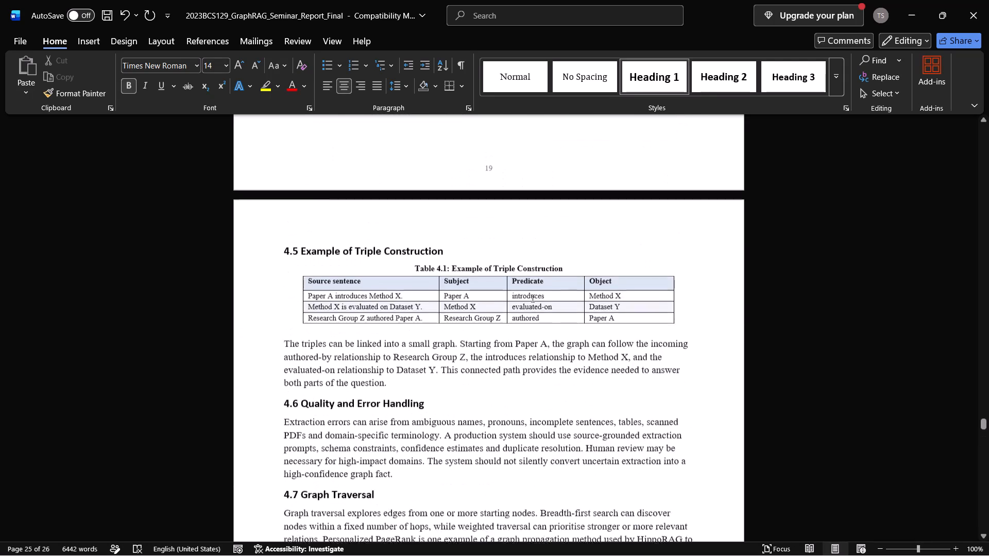
scroll(532, 298, "up", 3)
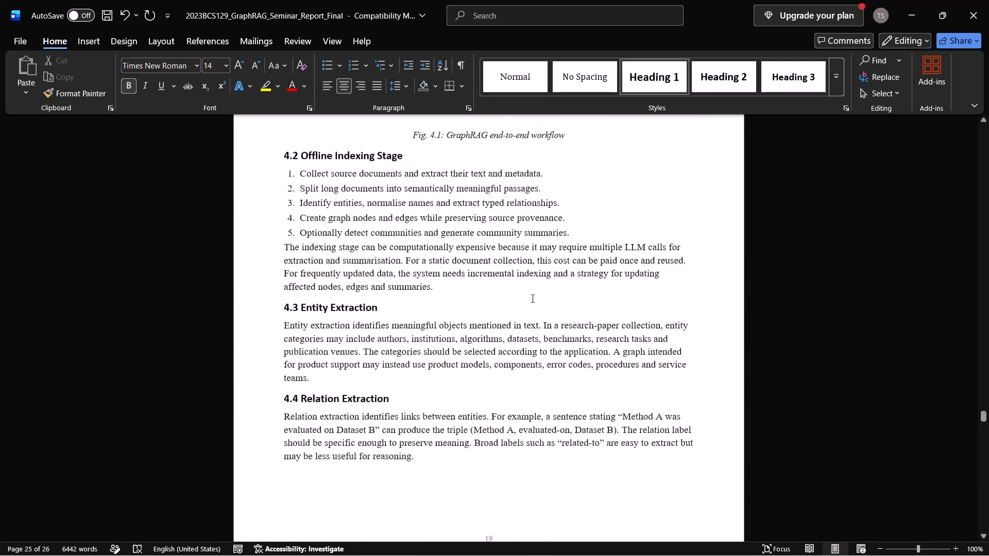
scroll(532, 298, "up", 4)
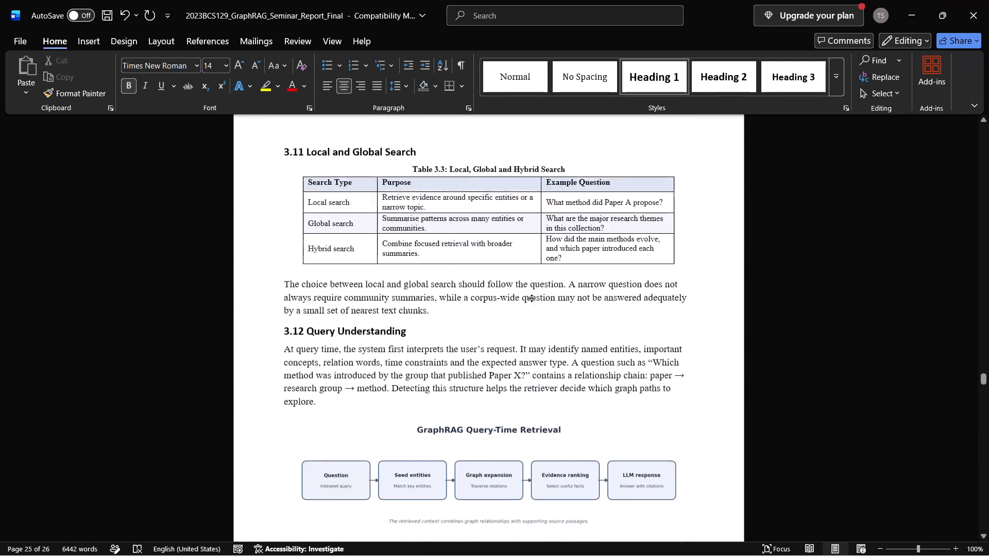
scroll(532, 298, "up", 2)
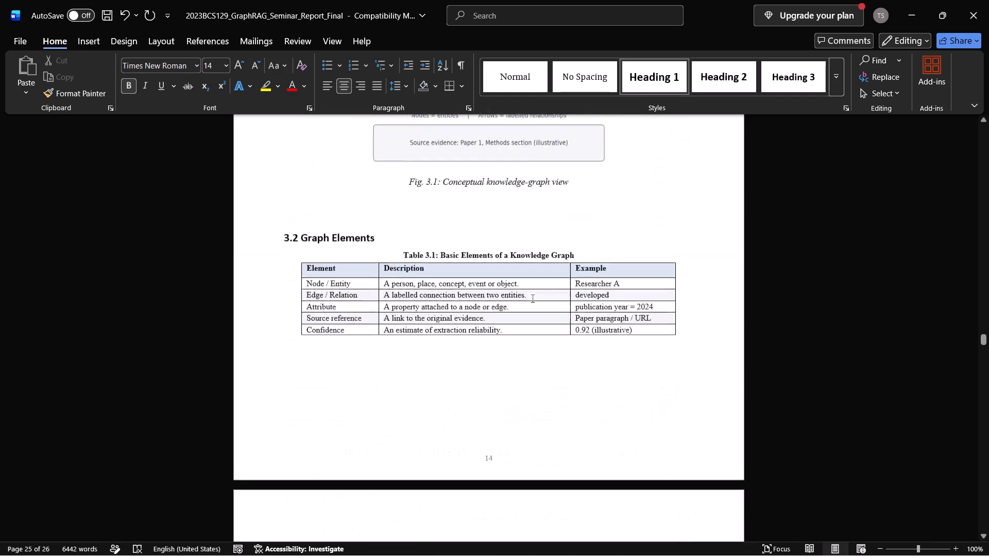
scroll(532, 298, "up", 3)
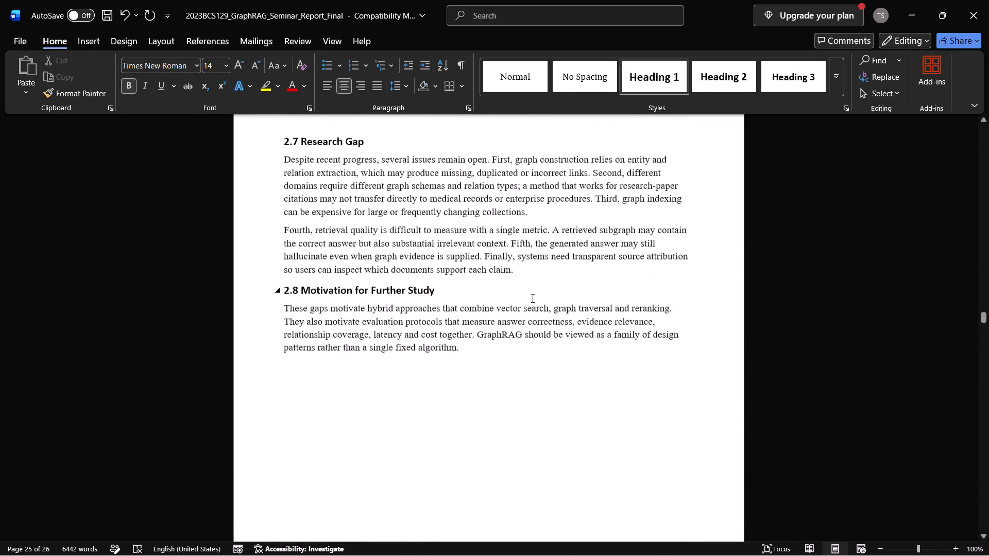
scroll(532, 298, "up", 4)
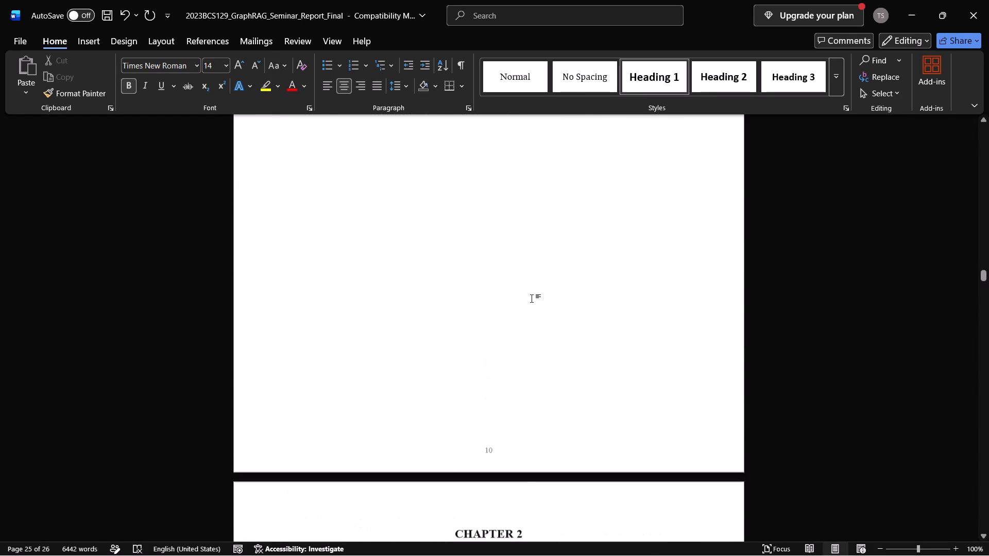
scroll(532, 298, "up", 5)
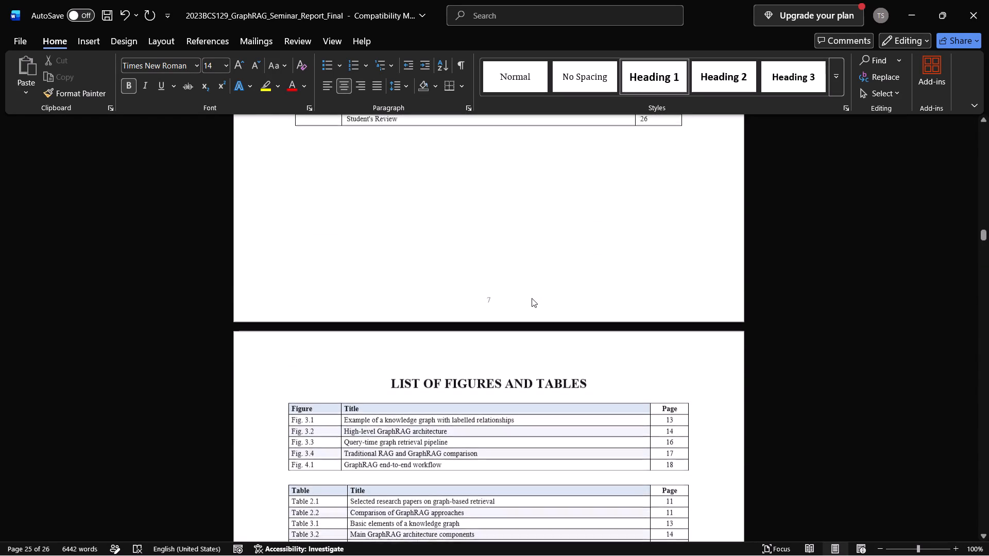
Examine the table of contents across pages 6 and 7, including the page break and the last entries.
scroll(532, 298, "up", 3)
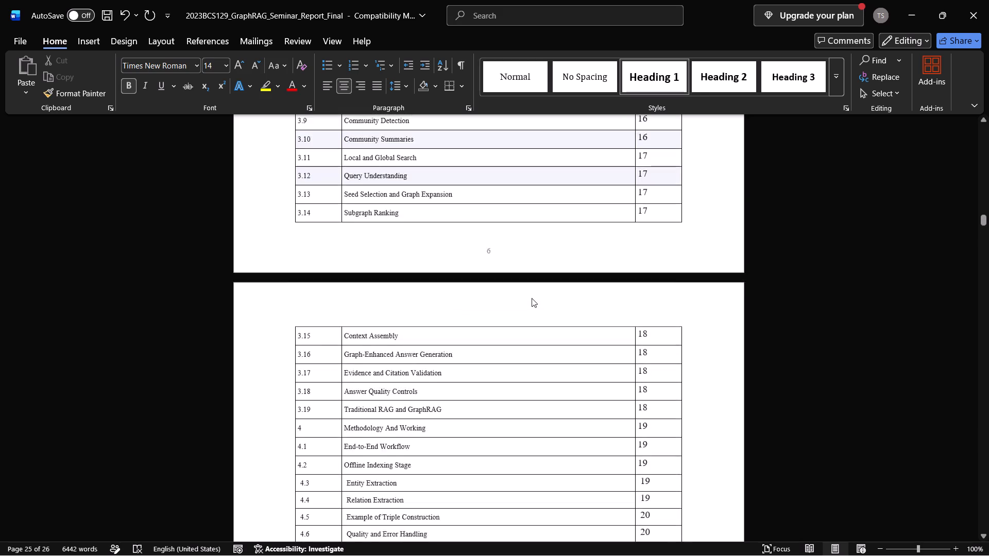
scroll(532, 298, "up", 1)
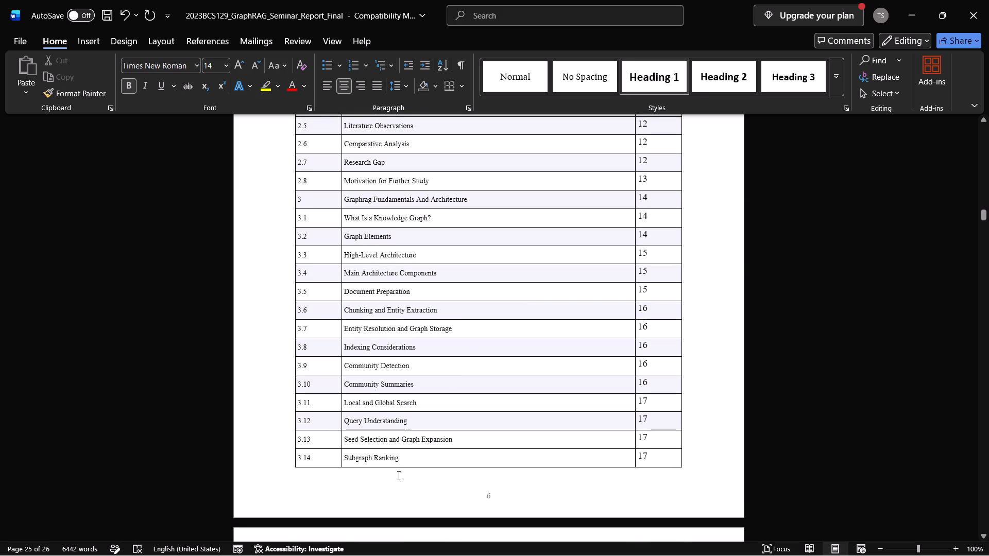
scroll(414, 486, "down", 1)
scroll(414, 486, "up", 1)
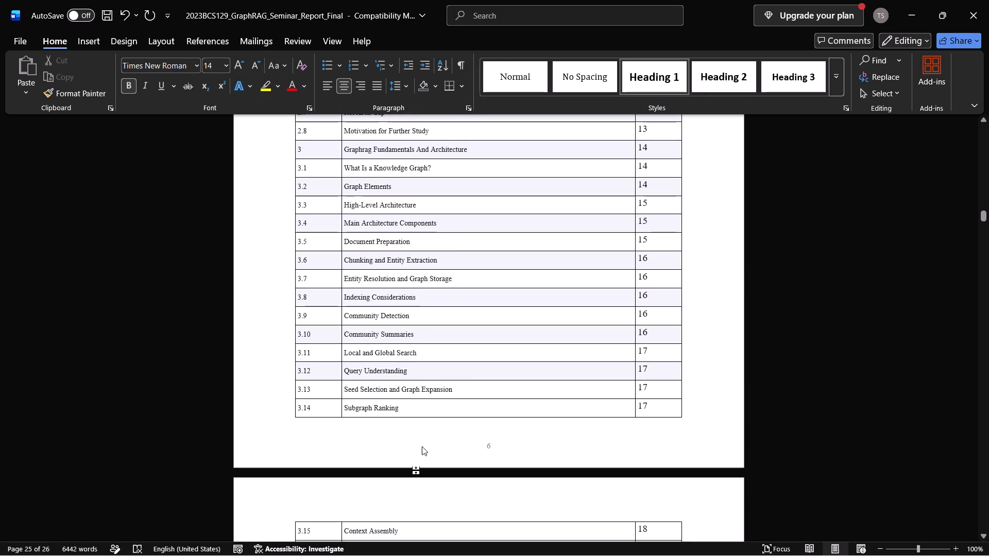
scroll(439, 444, "down", 1)
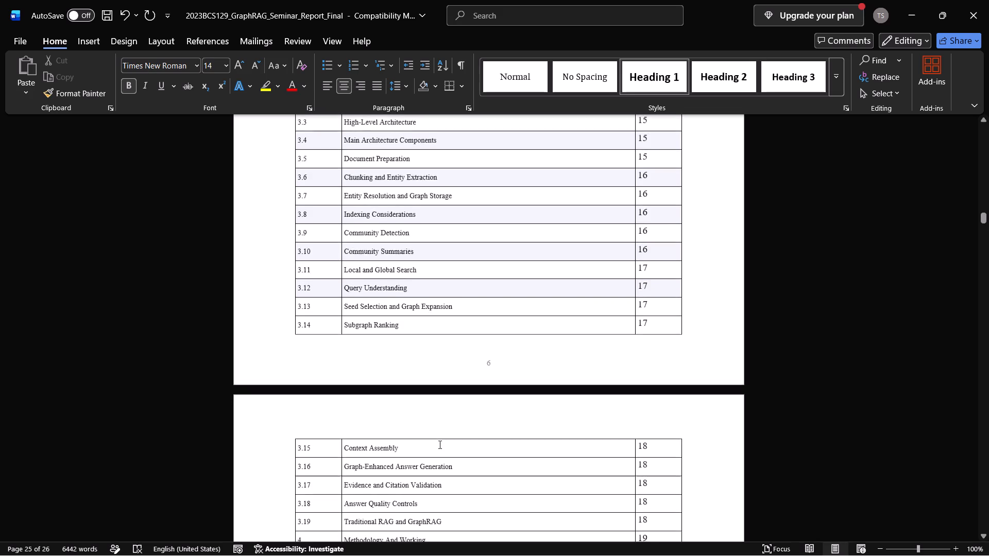
scroll(439, 444, "down", 4)
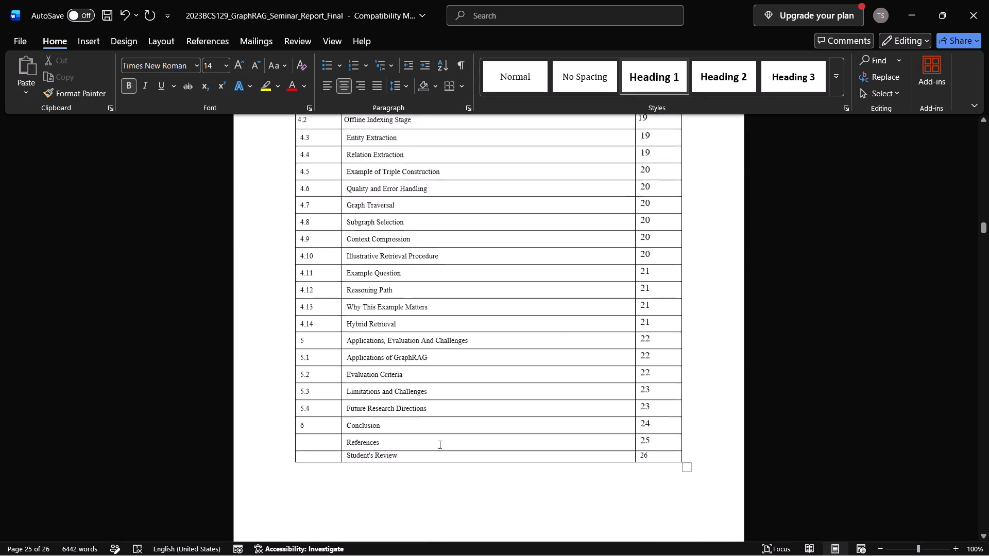
scroll(439, 444, "down", 1)
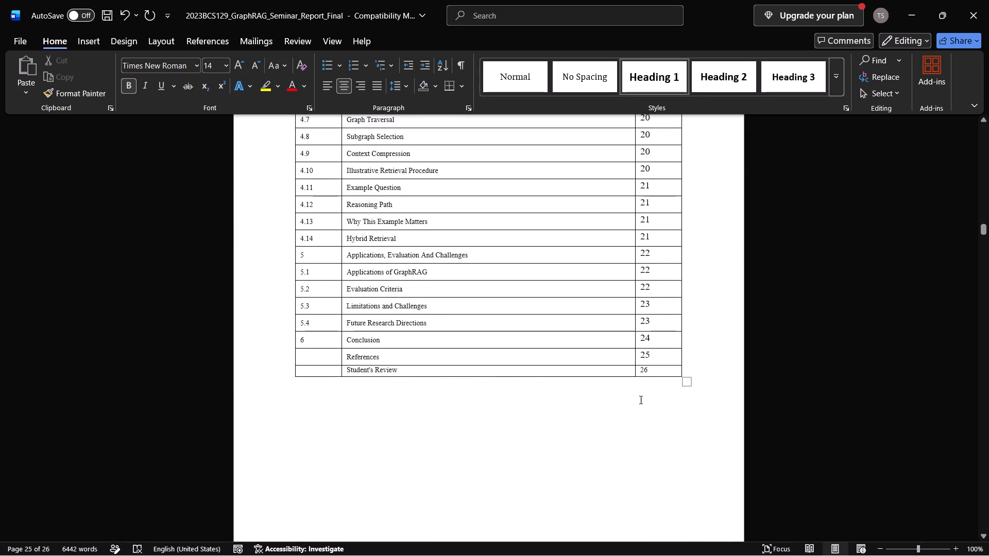
Enlarge the table of contents slightly from its lower corner below the Student's Review row.
left_click(684, 384)
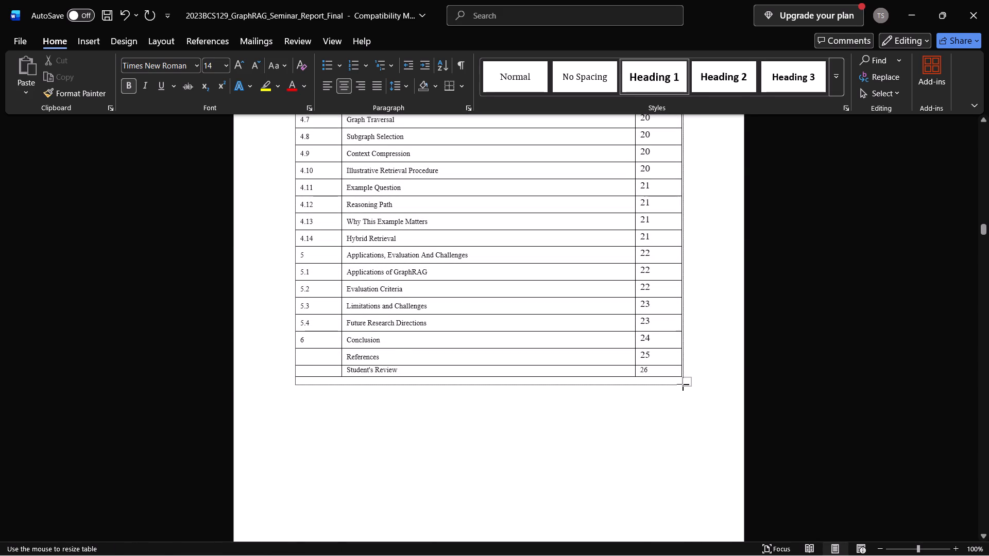
Make the Student's Review row of the table of contents taller by adding a blank line below its text.
scroll(544, 461, "down", 3)
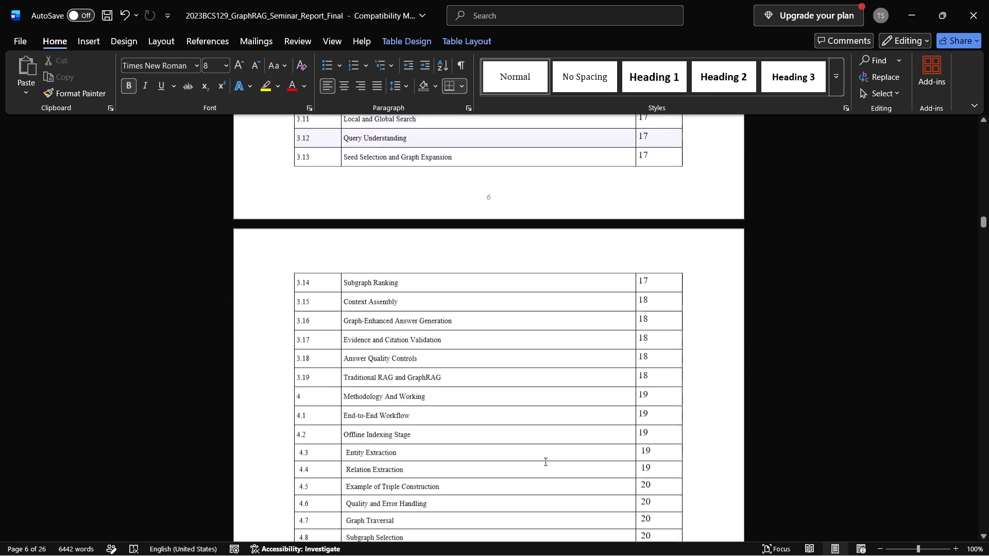
scroll(544, 461, "down", 2)
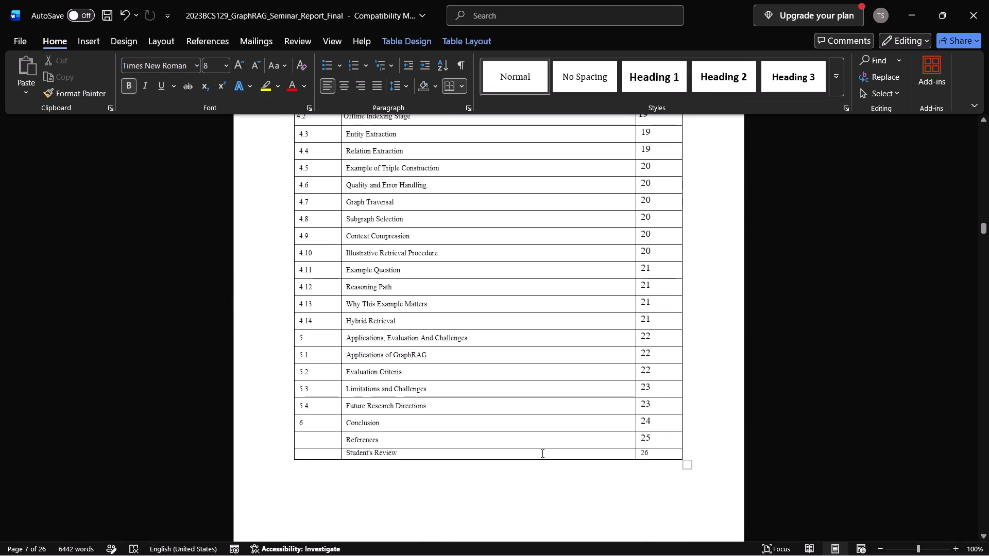
left_click(537, 452)
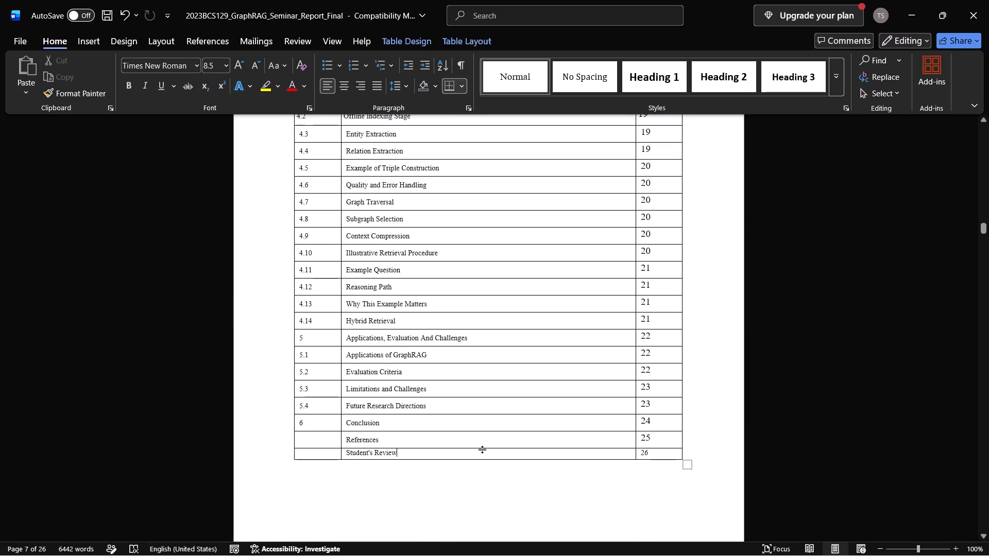
key("Return")
key("Up")
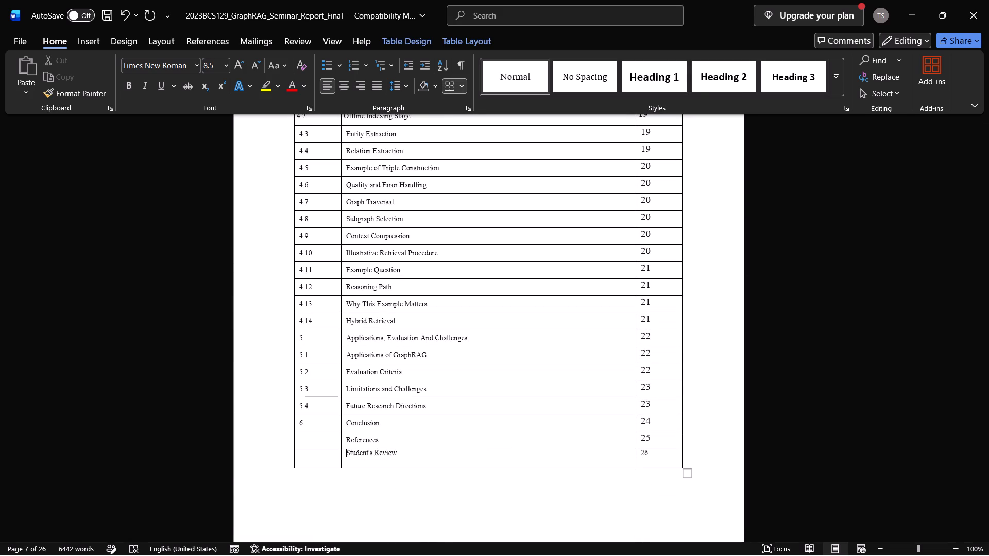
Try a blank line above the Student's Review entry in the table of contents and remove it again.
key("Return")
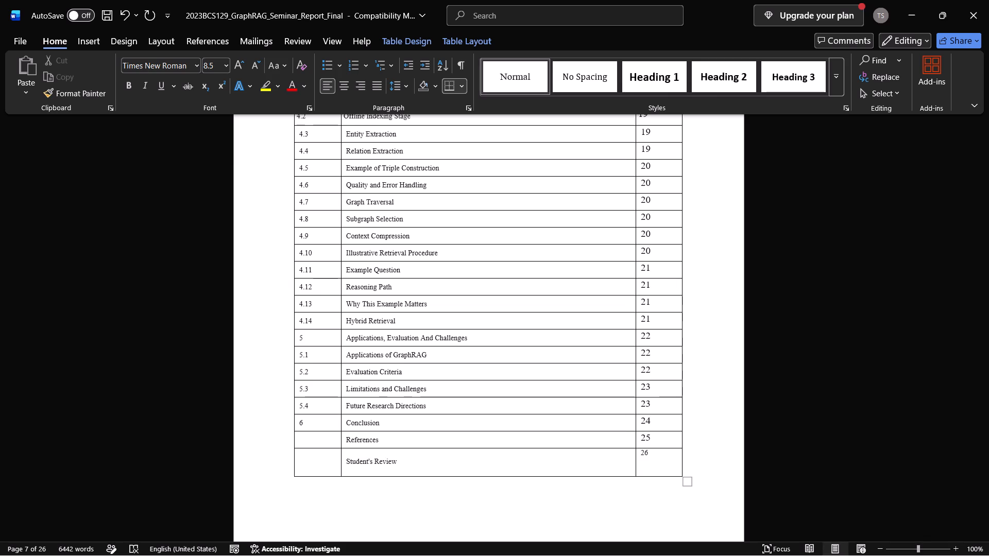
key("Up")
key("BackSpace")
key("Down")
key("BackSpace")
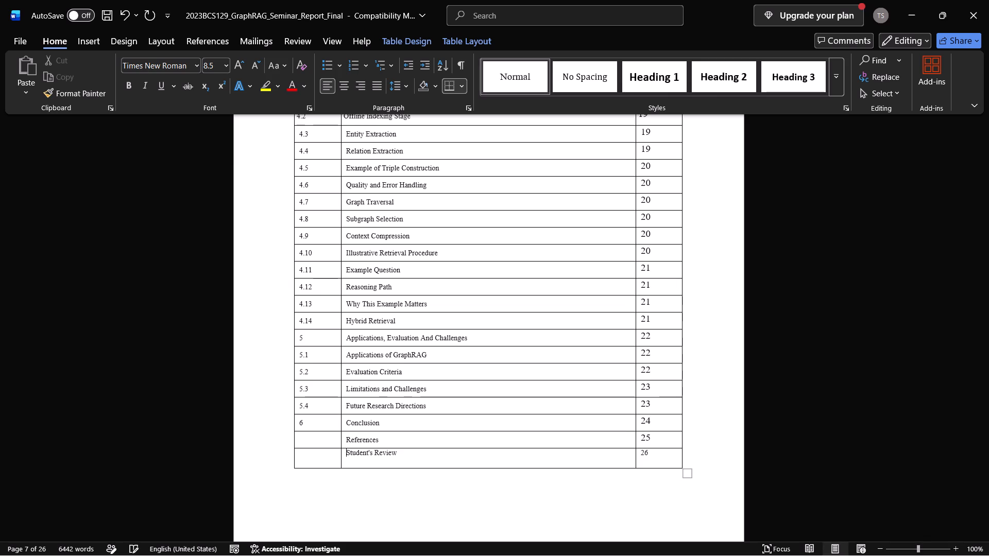
Apply 1.0 line spacing to the Student's Review entry in the table of contents.
left_click_drag(403, 454, 344, 454)
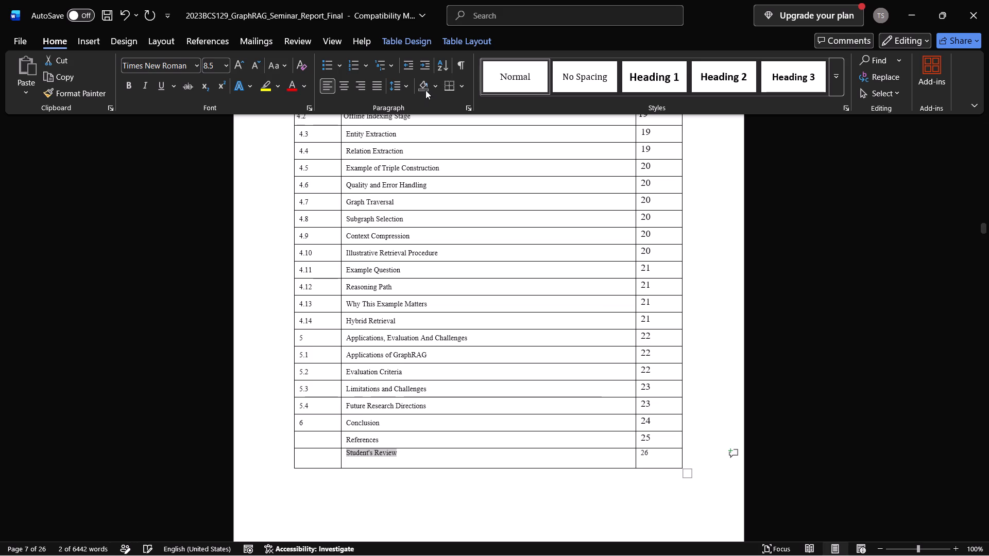
left_click(412, 84)
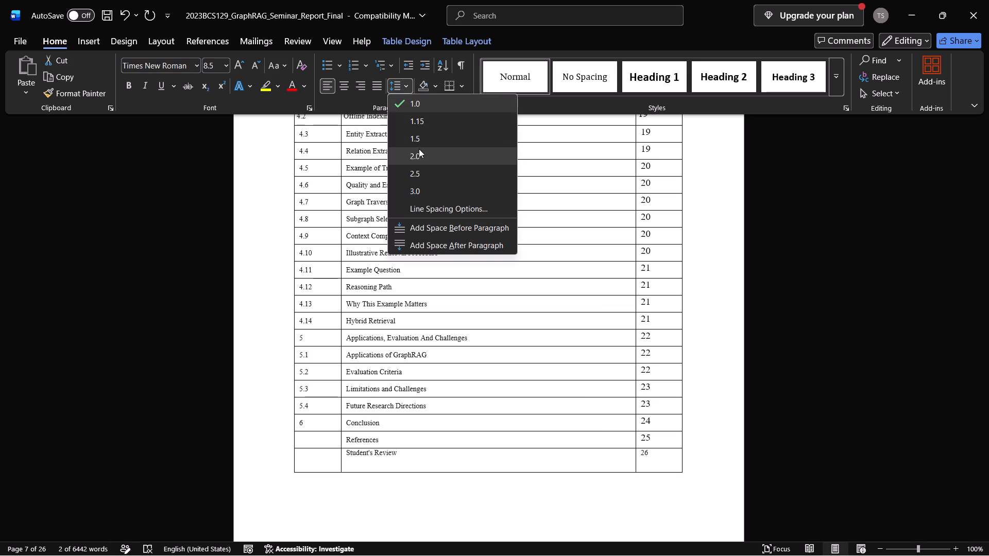
left_click(417, 107)
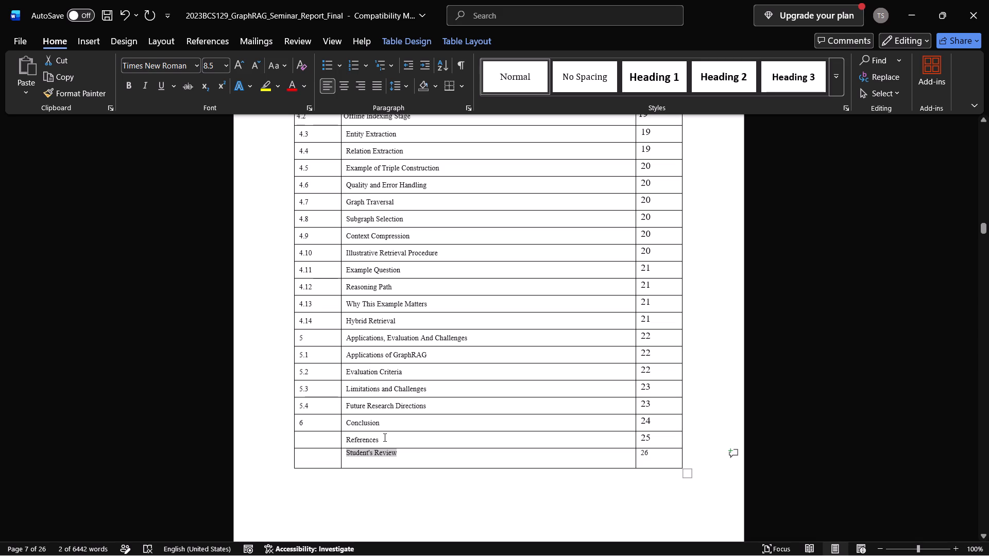
Remove the blank line below the Student's Review text in the last row of the table of contents.
left_click(405, 454)
left_click(383, 462)
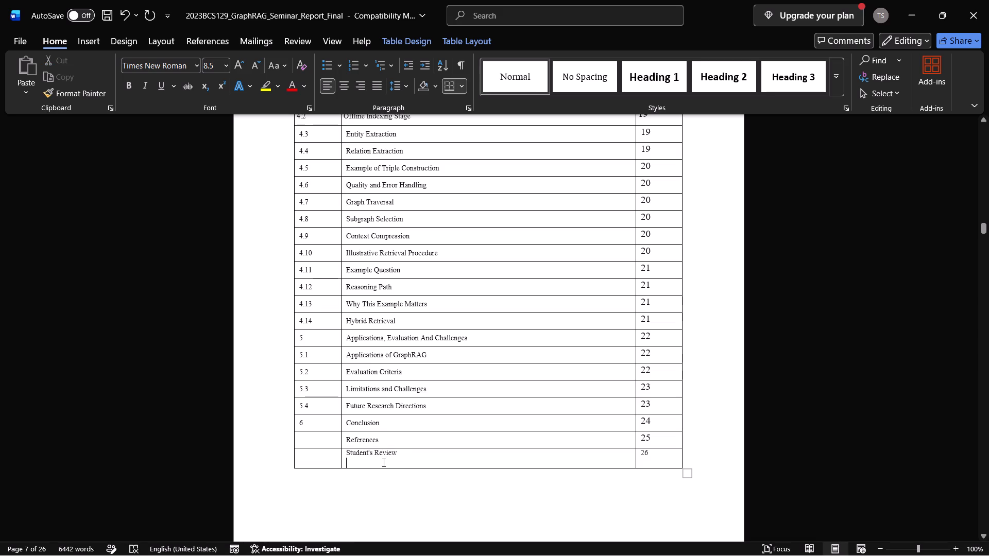
key("BackSpace")
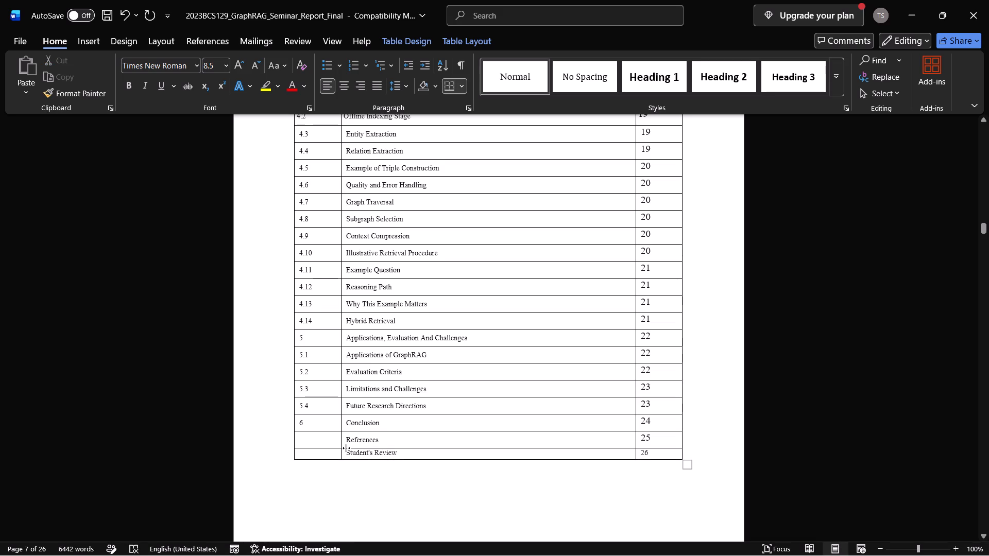
Look through the report from the table of contents to the final page to check its layout.
scroll(347, 448, "up", 1)
scroll(347, 448, "down", 3)
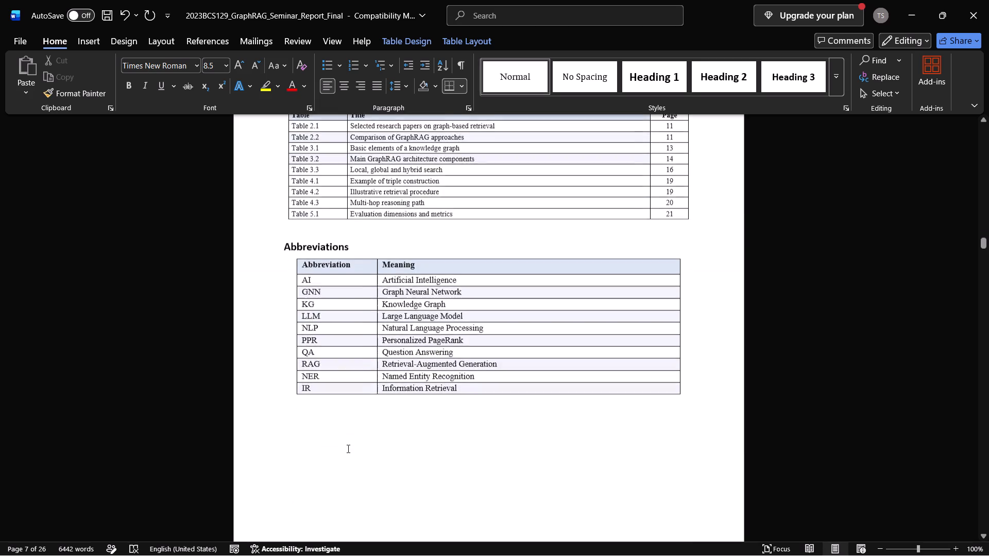
scroll(347, 448, "down", 4)
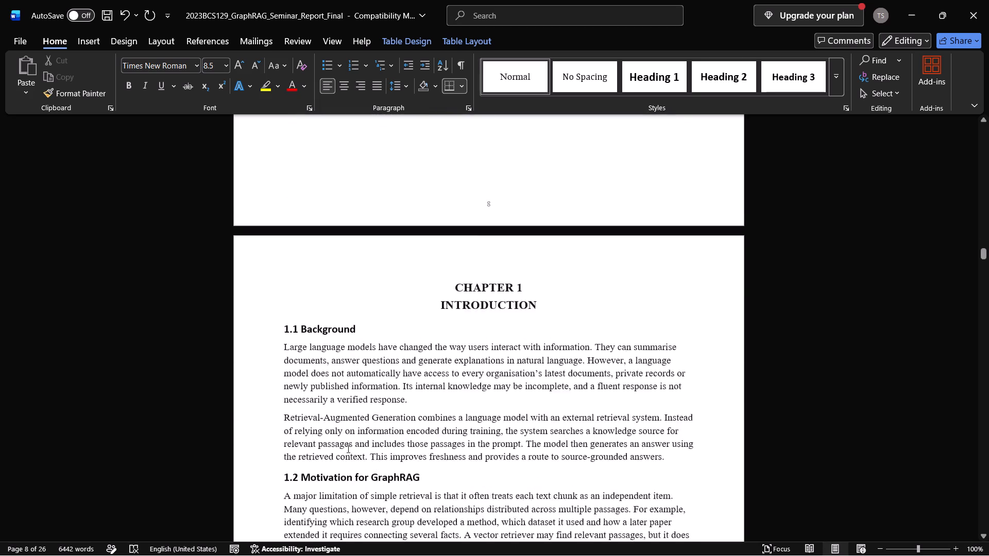
scroll(347, 448, "down", 9)
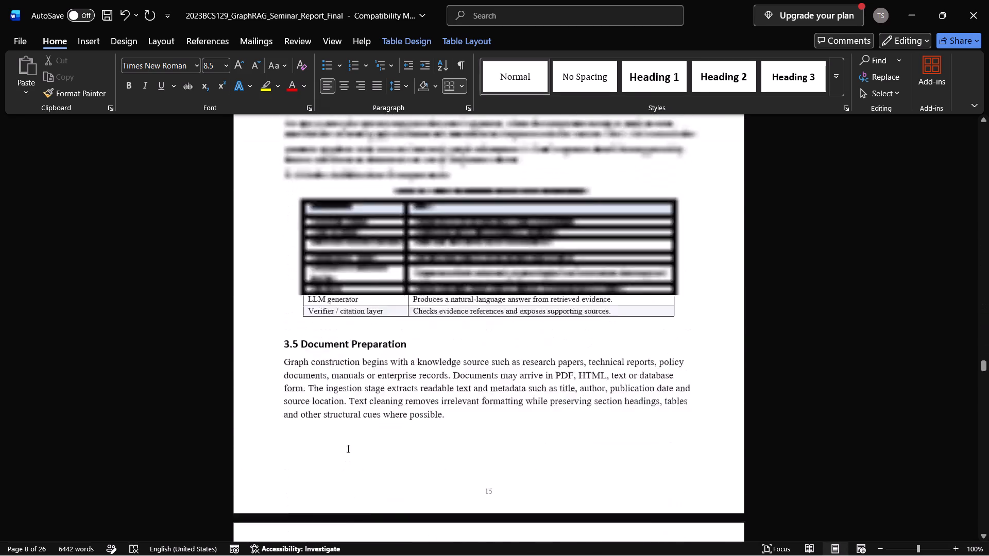
scroll(347, 448, "down", 13)
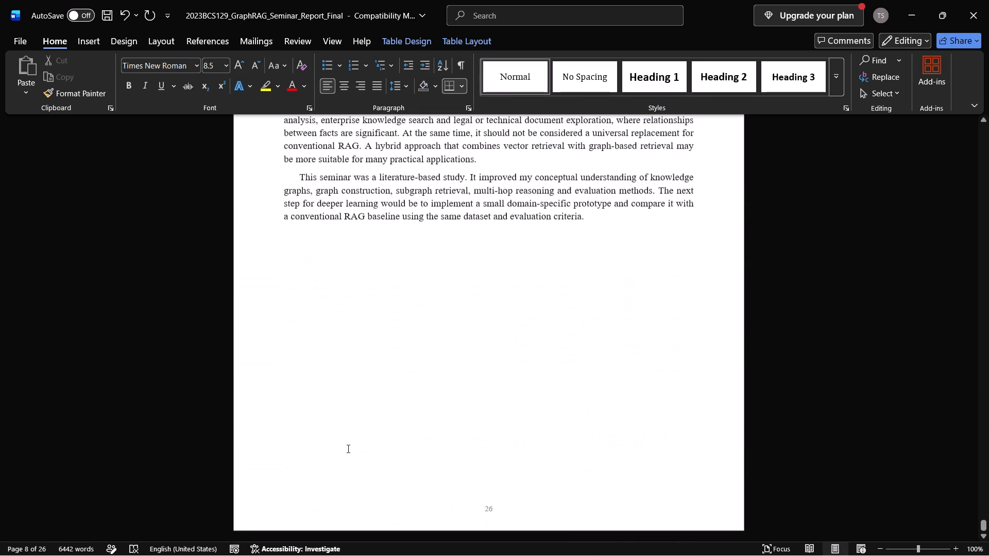
Save the report document.
key("ctrl+s")
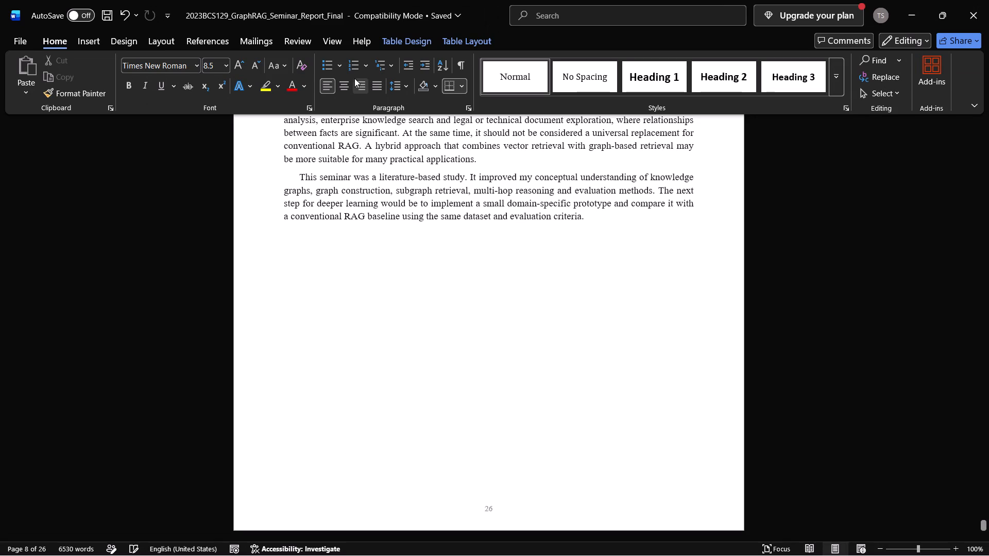
left_click(440, 21)
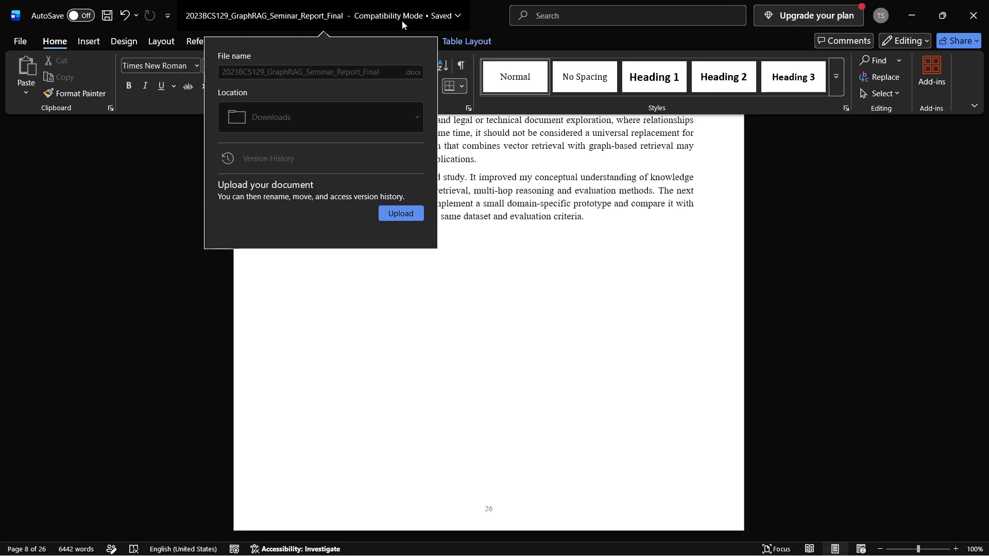
left_click(402, 21)
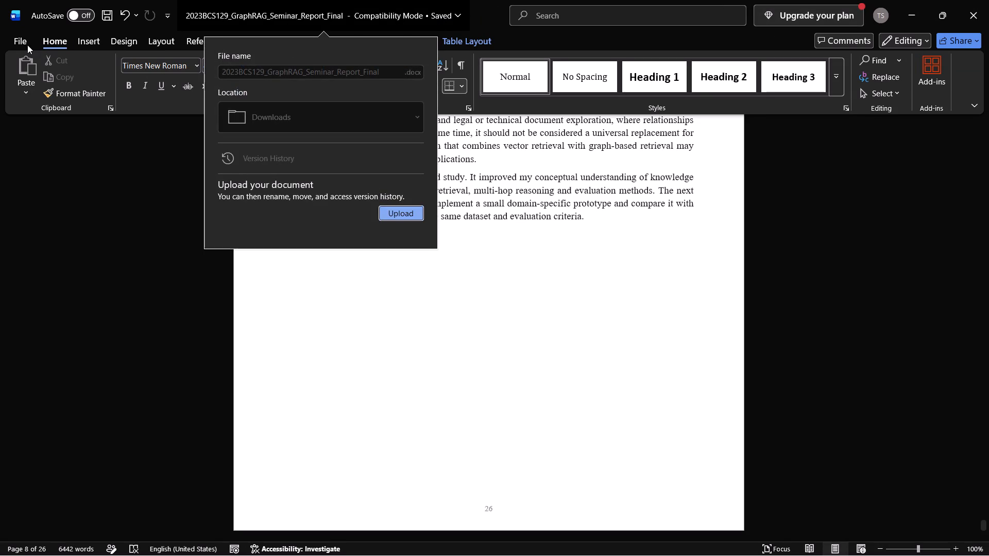
Save the report as a PDF in Downloads, replacing the existing GraphRAG_Seminar_Report PDF.
left_click(27, 45)
left_click(58, 239)
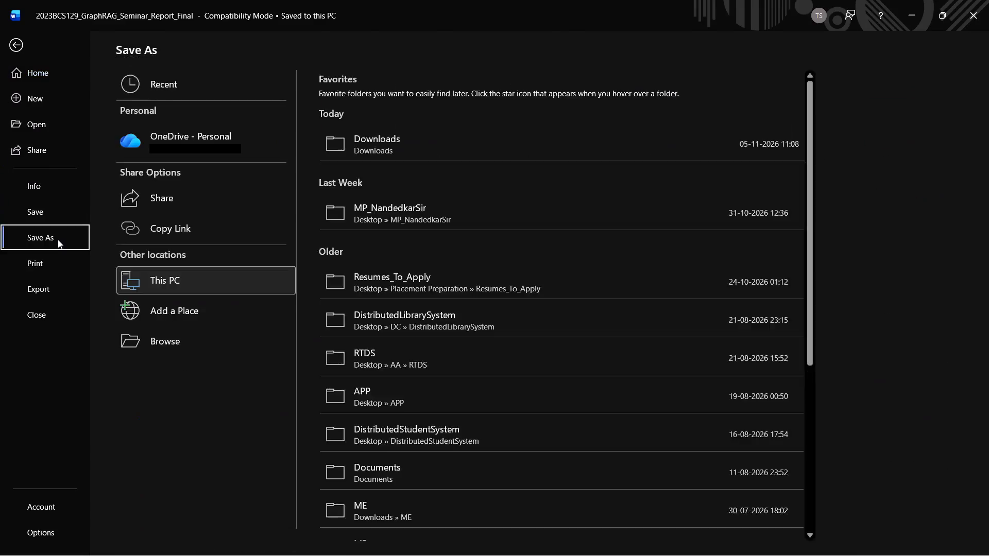
left_click(439, 147)
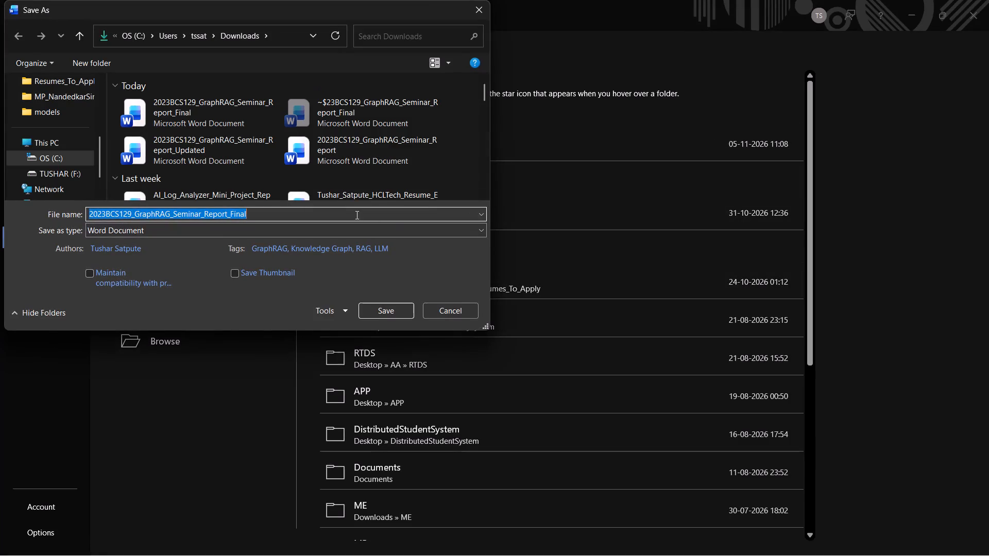
left_click(343, 227)
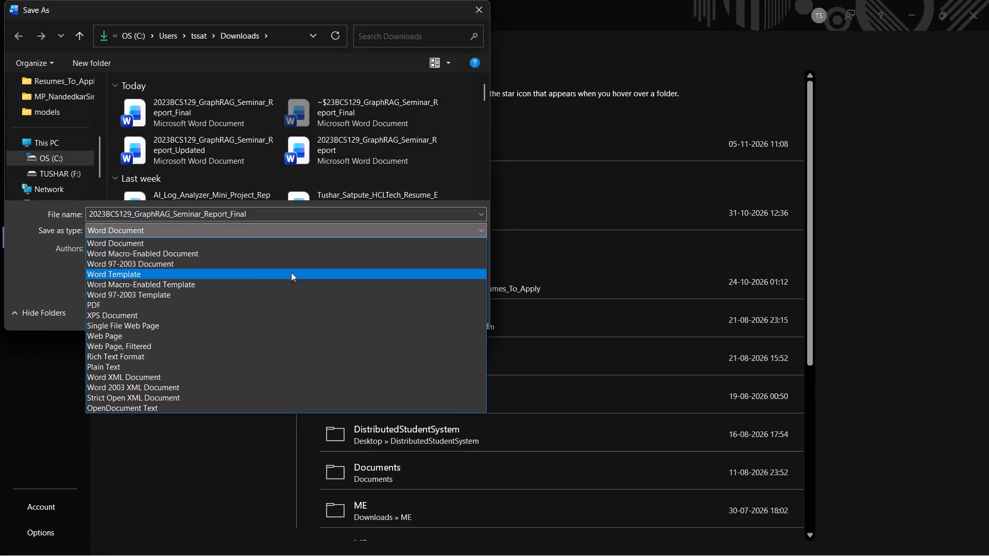
left_click(279, 301)
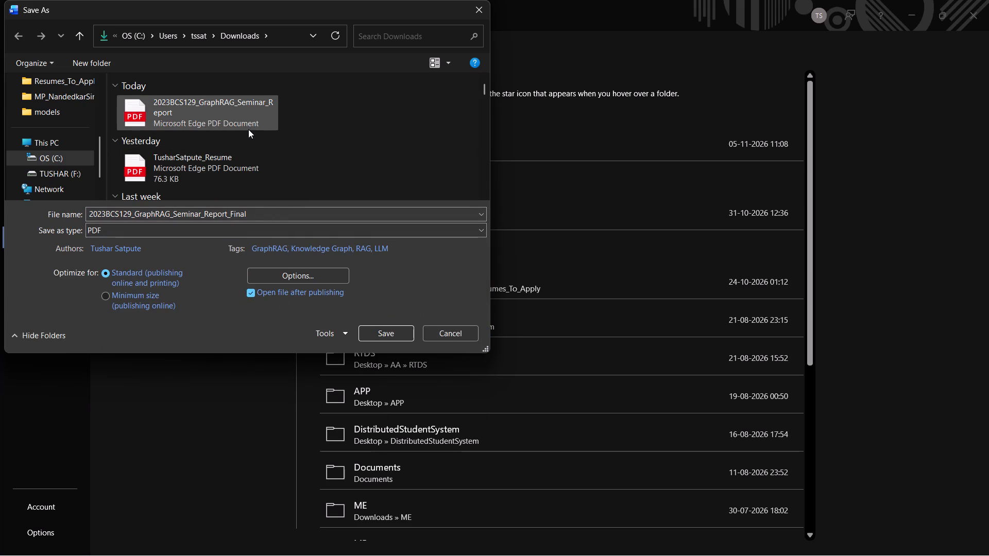
left_click(248, 129)
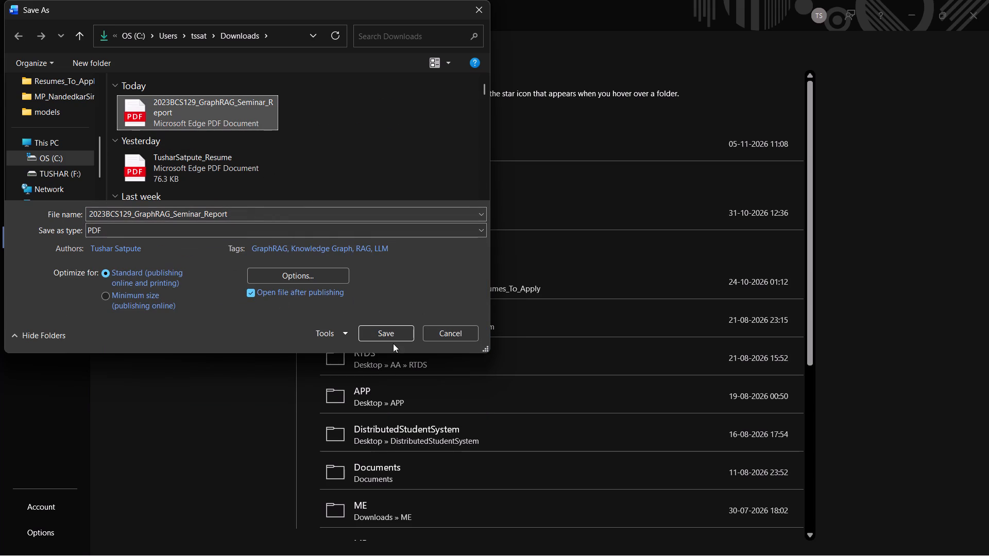
left_click(394, 333)
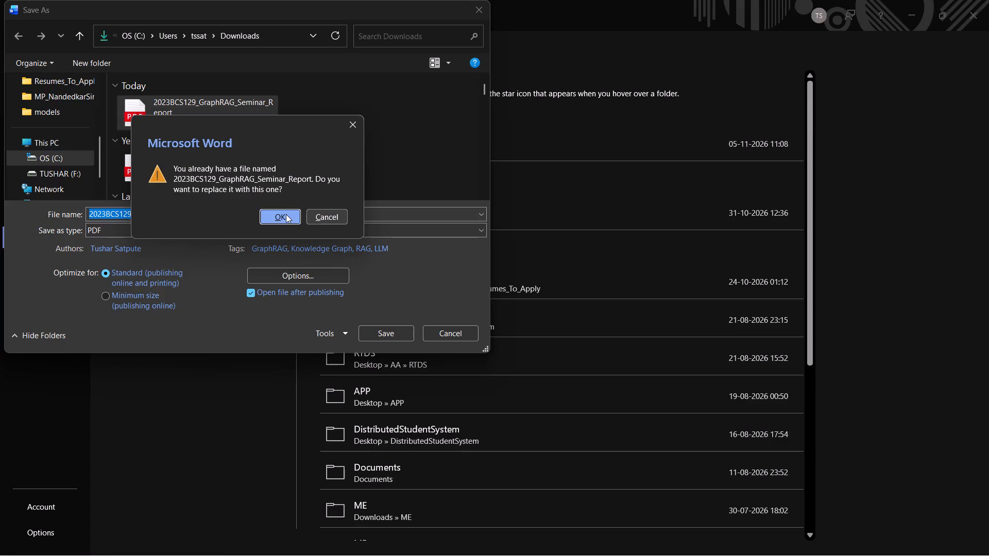
left_click(286, 214)
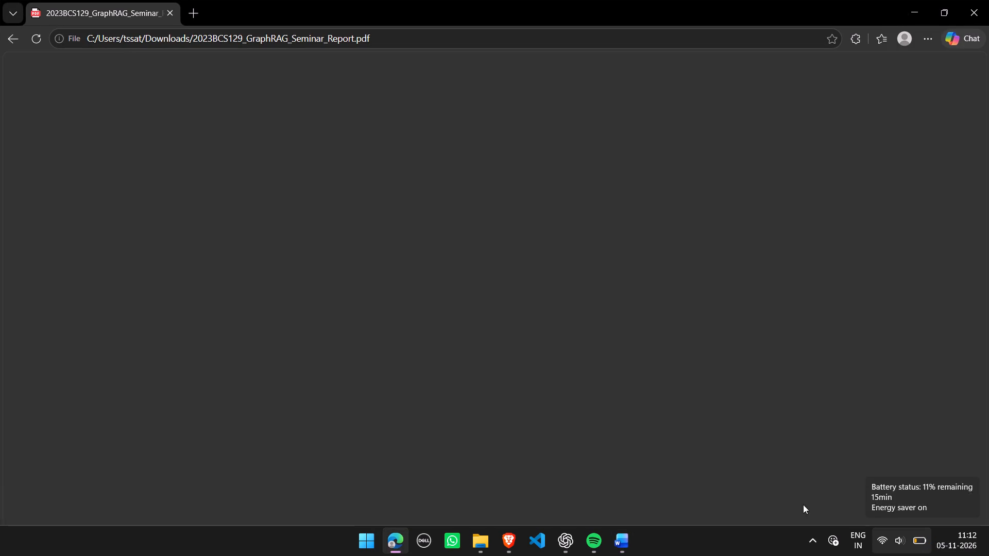
Check the closing pages of the exported PDF in Edge, from the end of chapter 4 through page 26.
scroll(554, 431, "down", 2)
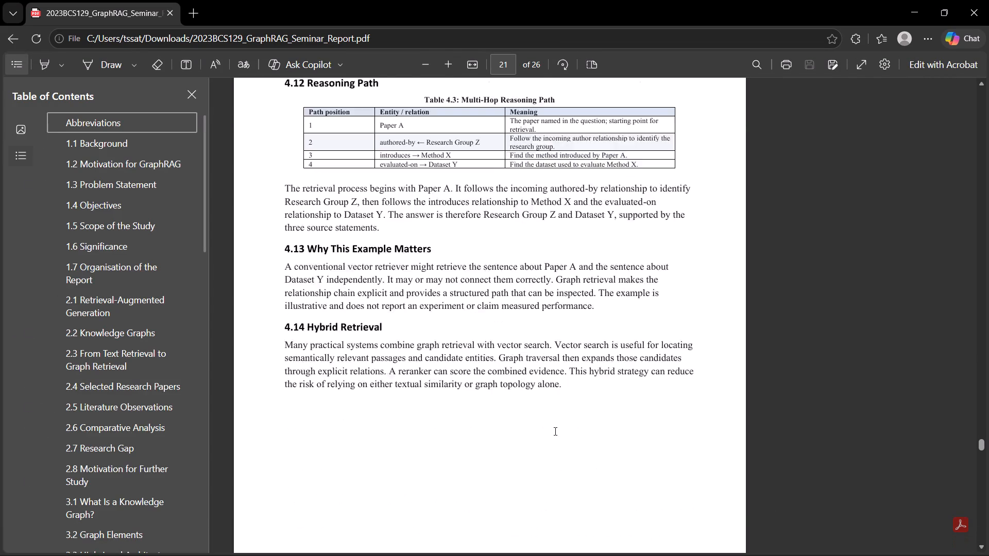
scroll(554, 431, "down", 12)
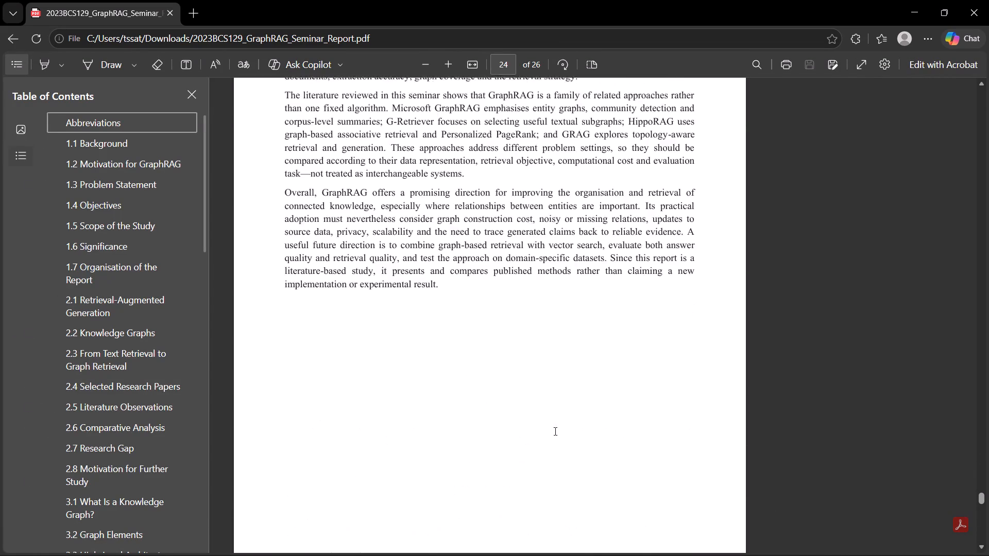
scroll(554, 431, "down", 9)
scroll(554, 431, "up", 2)
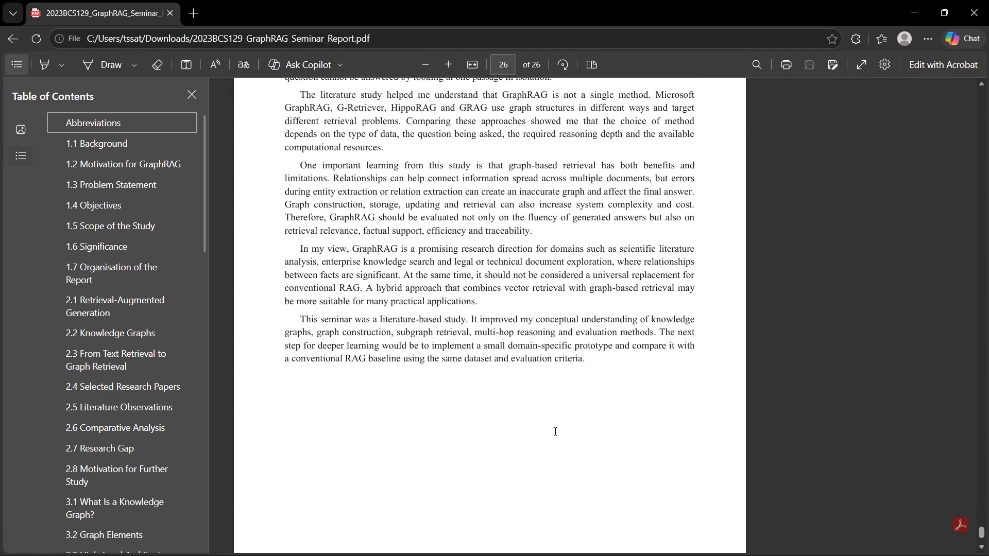
scroll(554, 431, "up", 6)
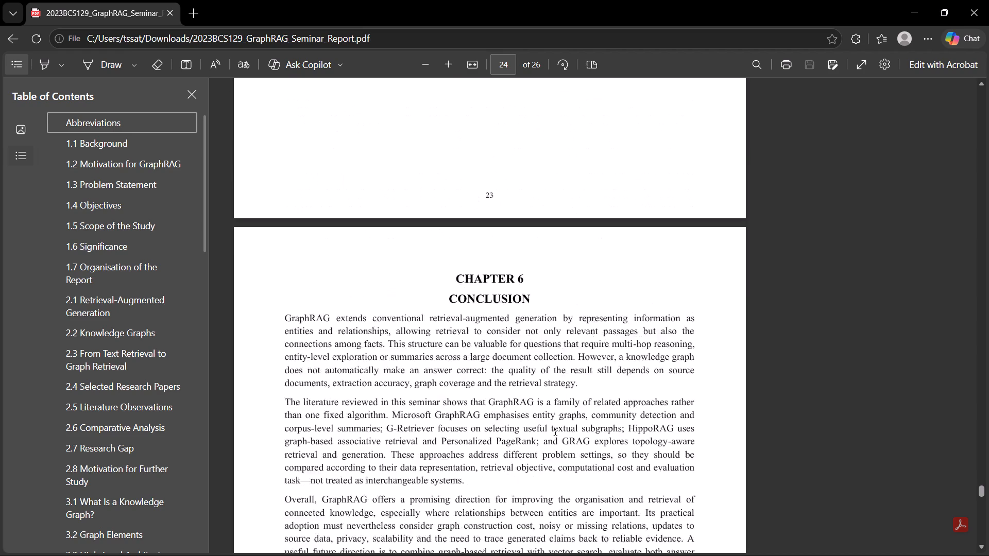
Switch back to Word and change the Student's Review entry in the table of contents to My Review.
left_click(620, 555)
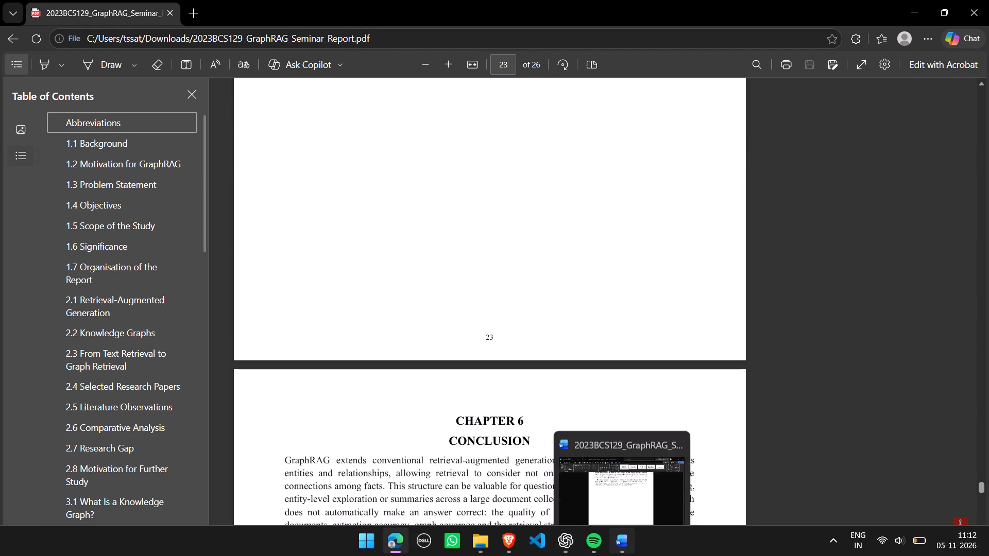
scroll(546, 360, "up", 13)
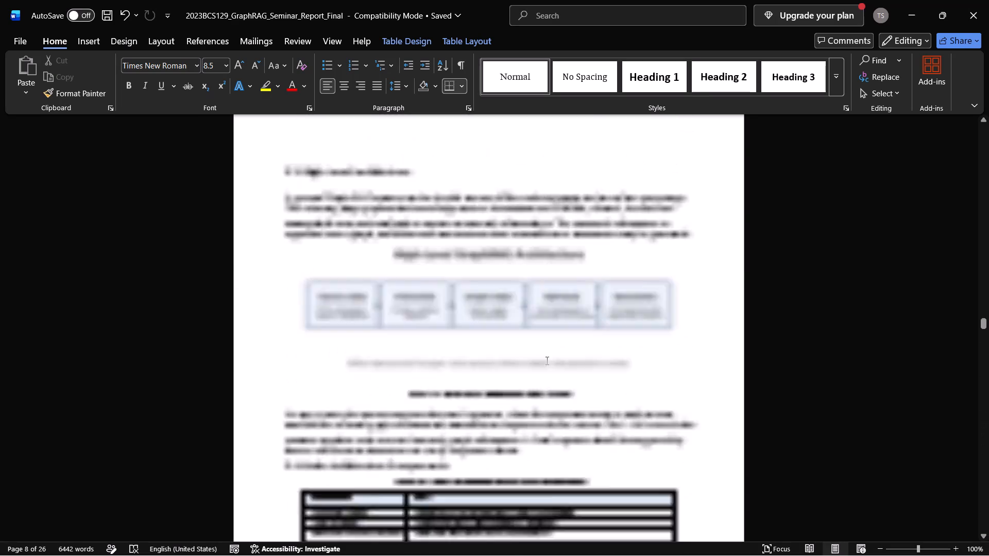
scroll(546, 360, "up", 15)
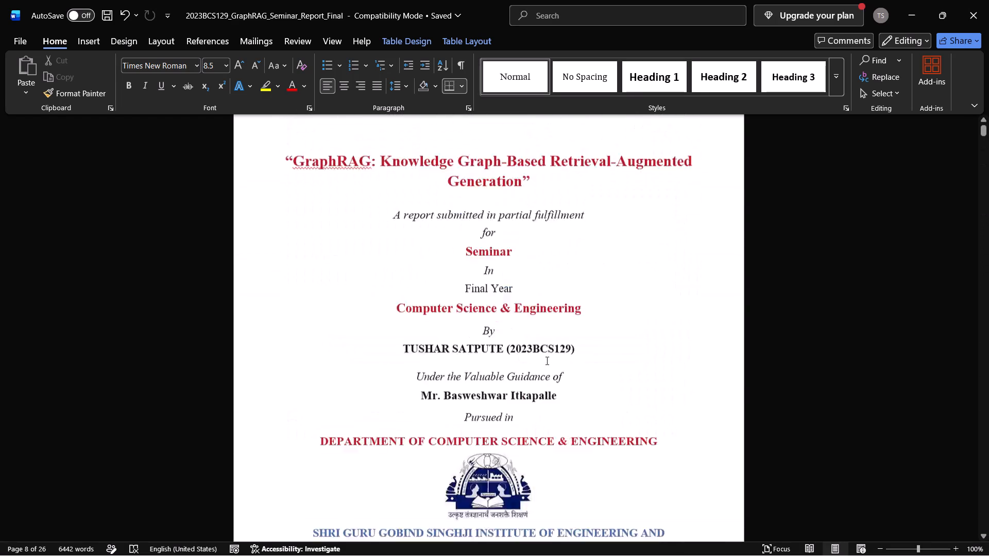
scroll(546, 360, "down", 7)
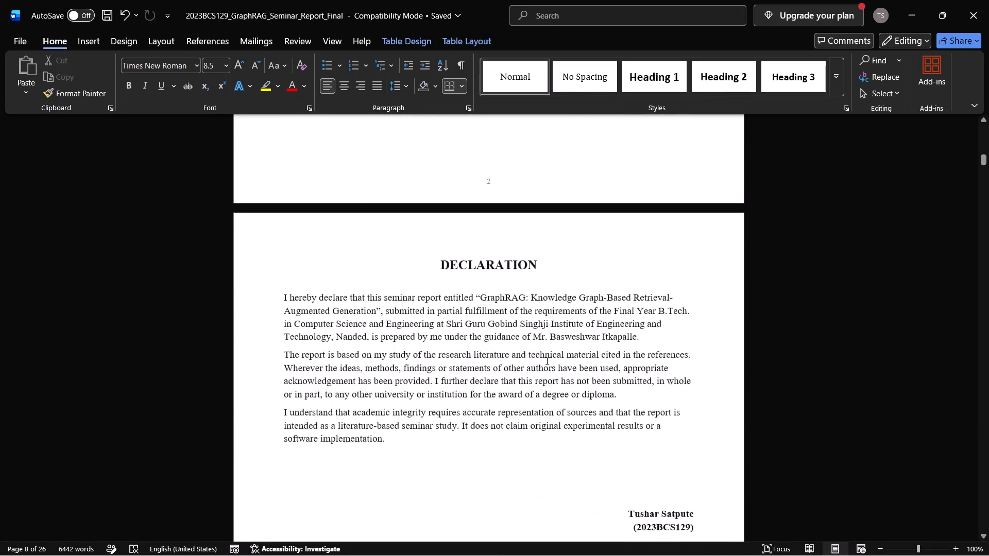
scroll(546, 360, "down", 4)
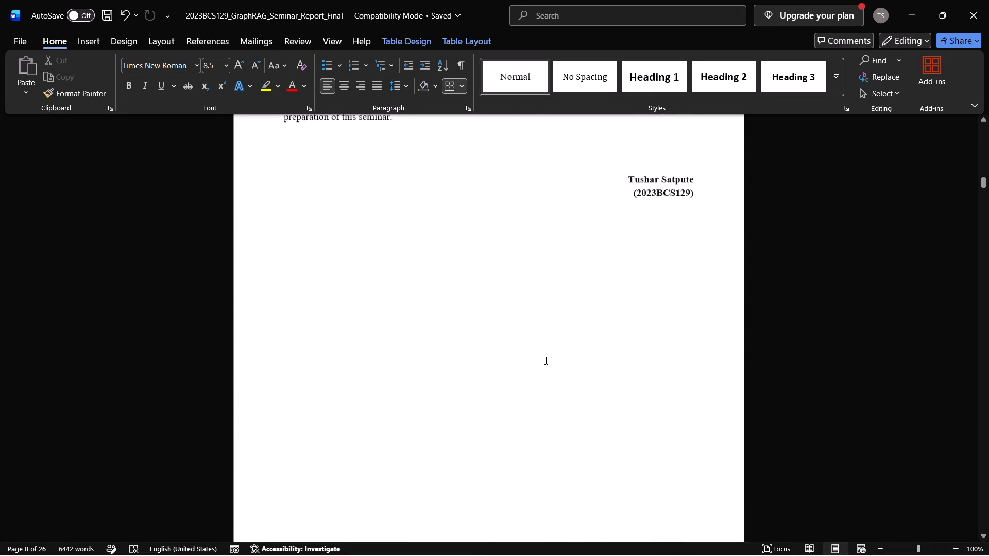
scroll(546, 360, "down", 4)
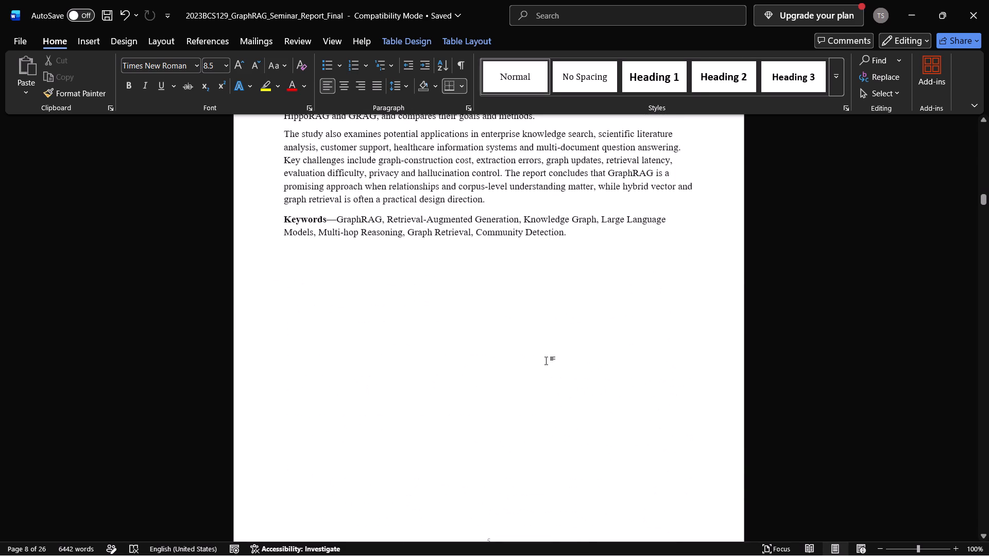
scroll(546, 360, "down", 5)
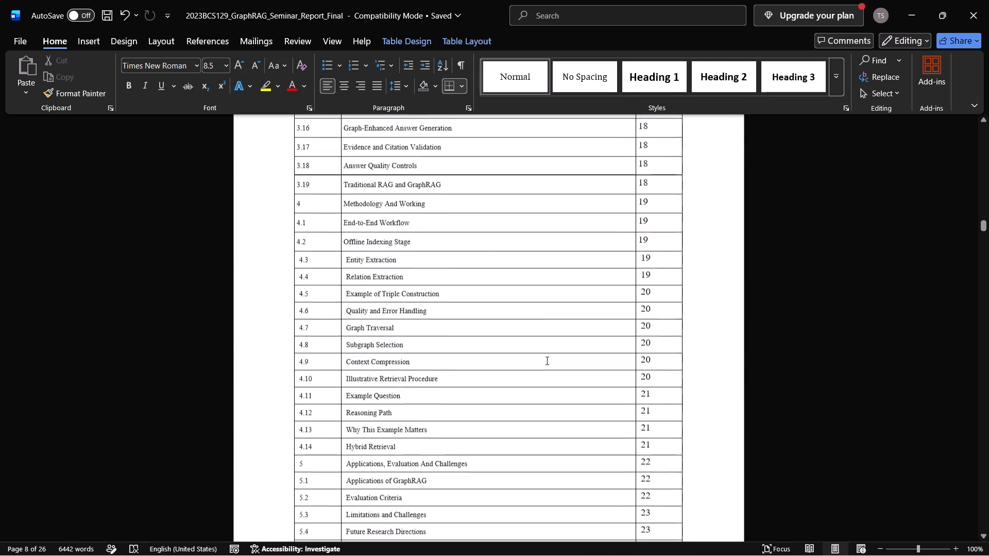
scroll(546, 360, "down", 1)
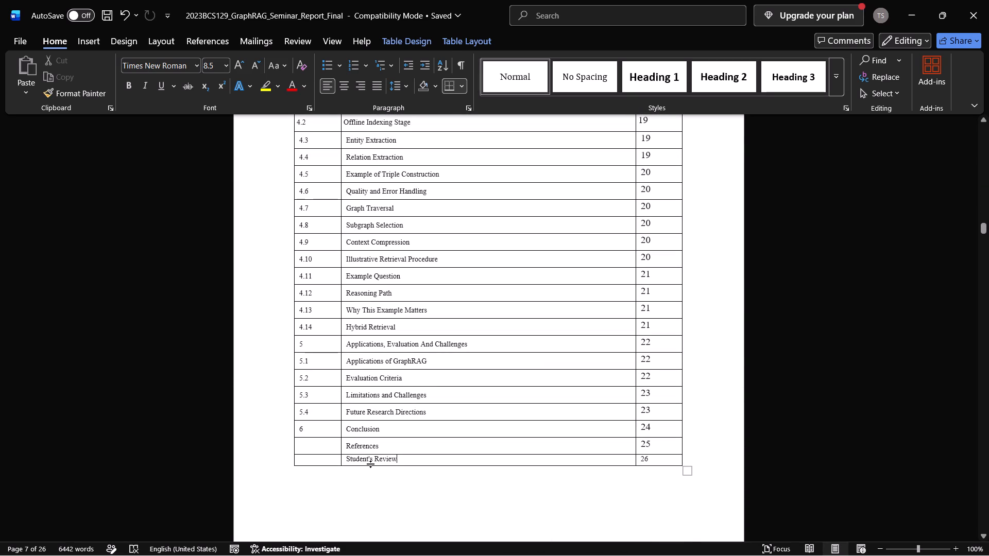
left_click(372, 462)
key("BackSpace")
key("BackSpace")
key("BackSpace")
key("BackSpace")
key("BackSpace")
key("BackSpace")
key("BackSpace")
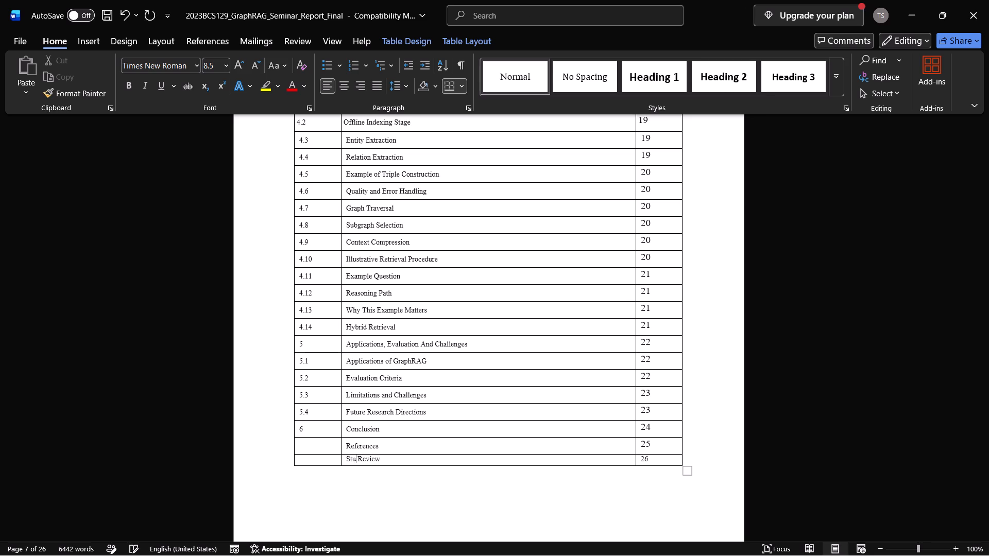
key("BackSpace")
key("BackSpace")
type("MY")
key("BackSpace")
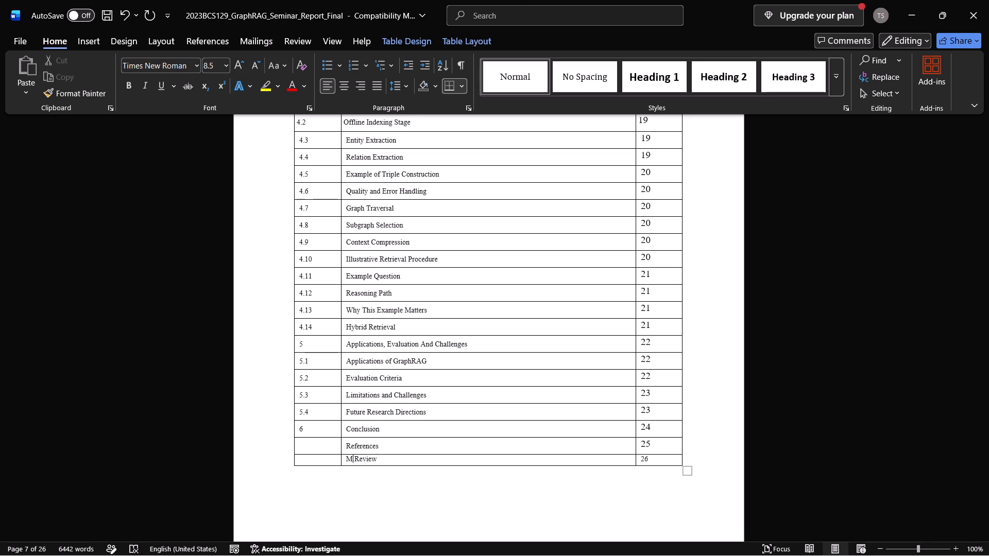
key("y")
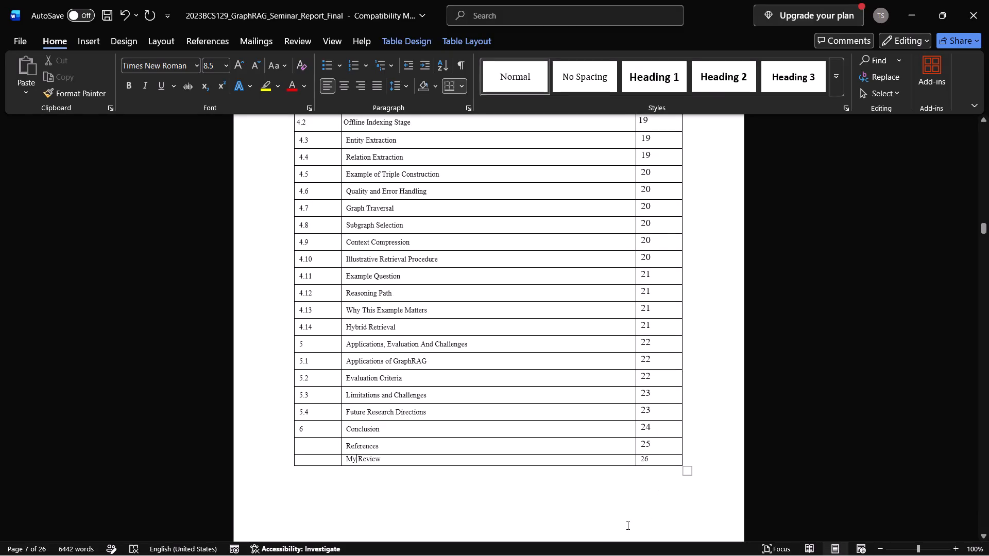
Save the report document.
key("ctrl+s")
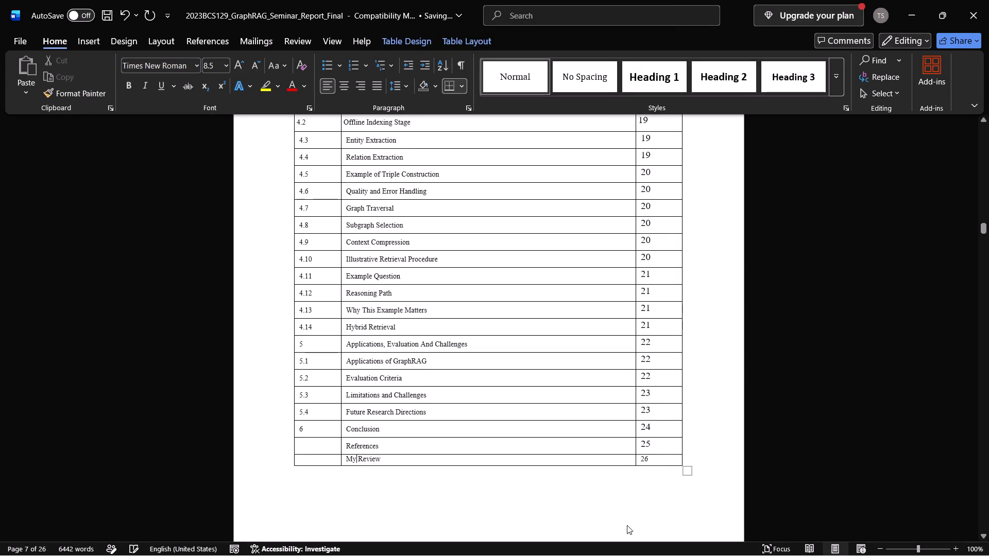
Begin saving another copy of the report with Save As.
left_click(27, 37)
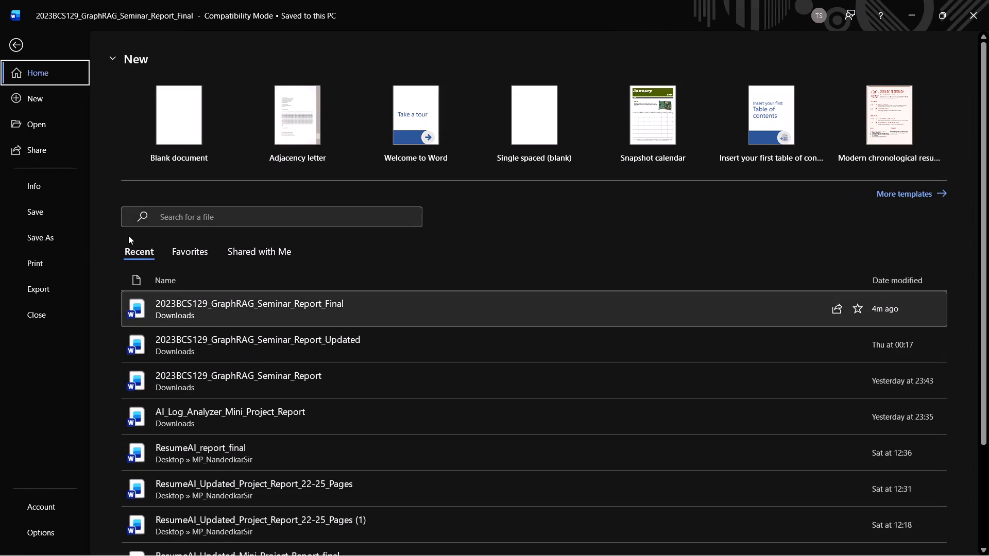
left_click(42, 229)
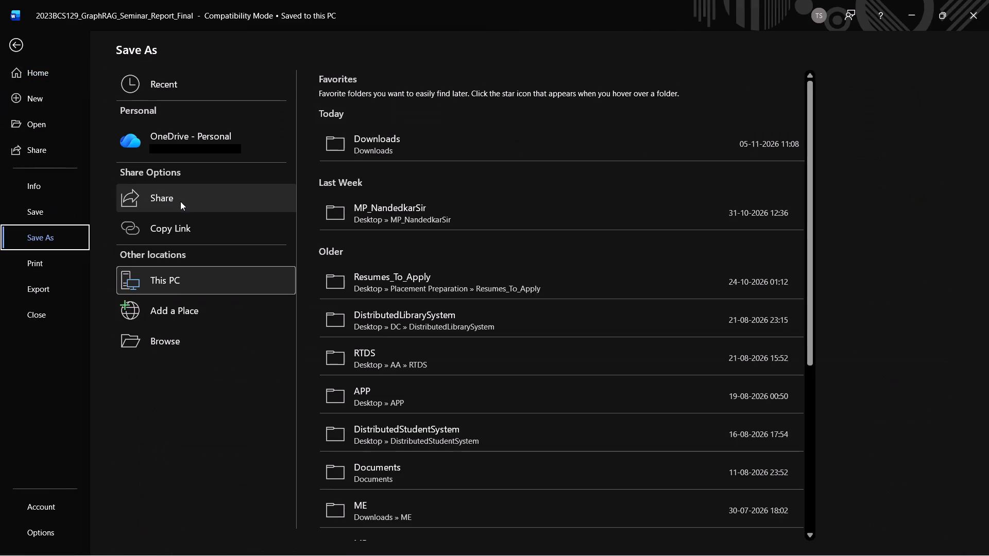
Export the report as a PDF to the Downloads folder, replacing the existing GraphRAG Seminar Report PDF.
left_click(402, 142)
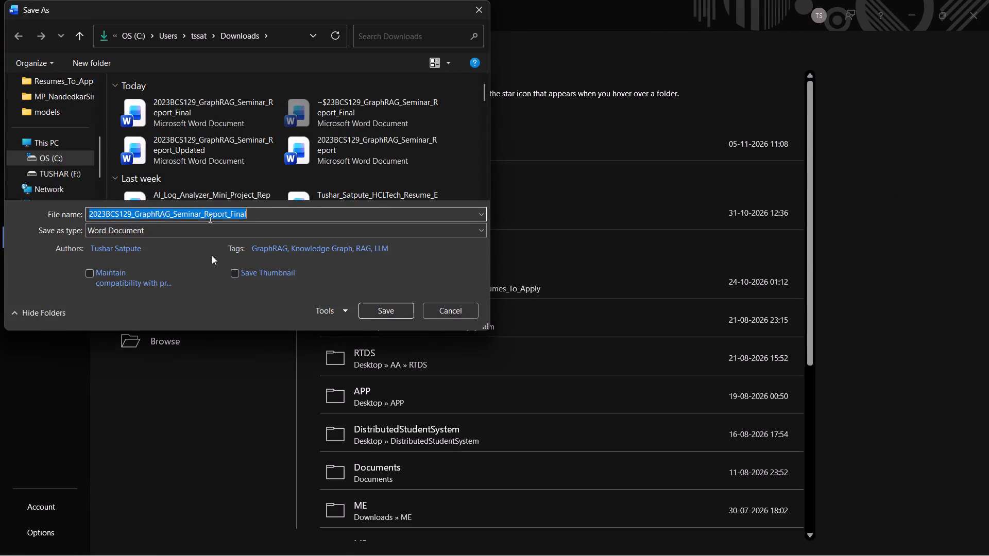
left_click(200, 226)
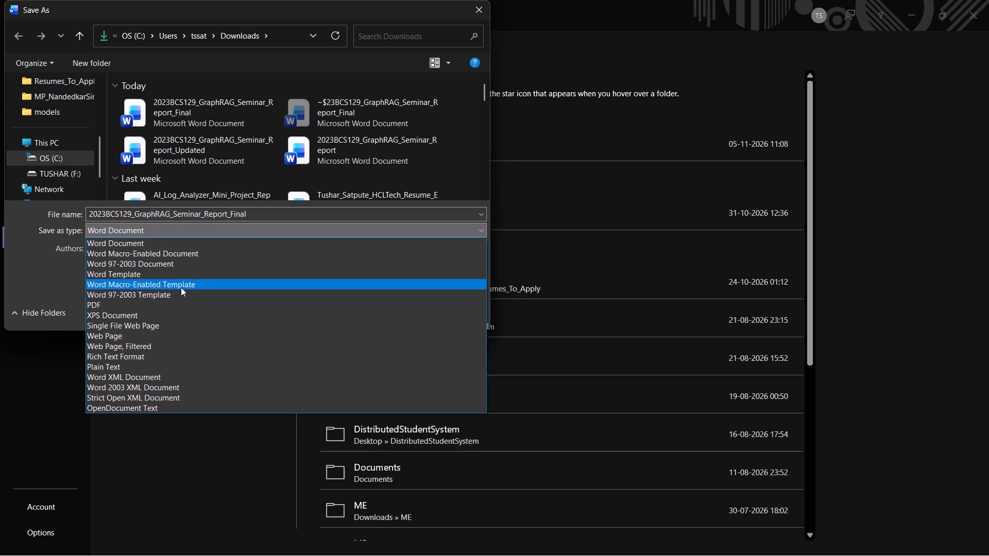
left_click(180, 302)
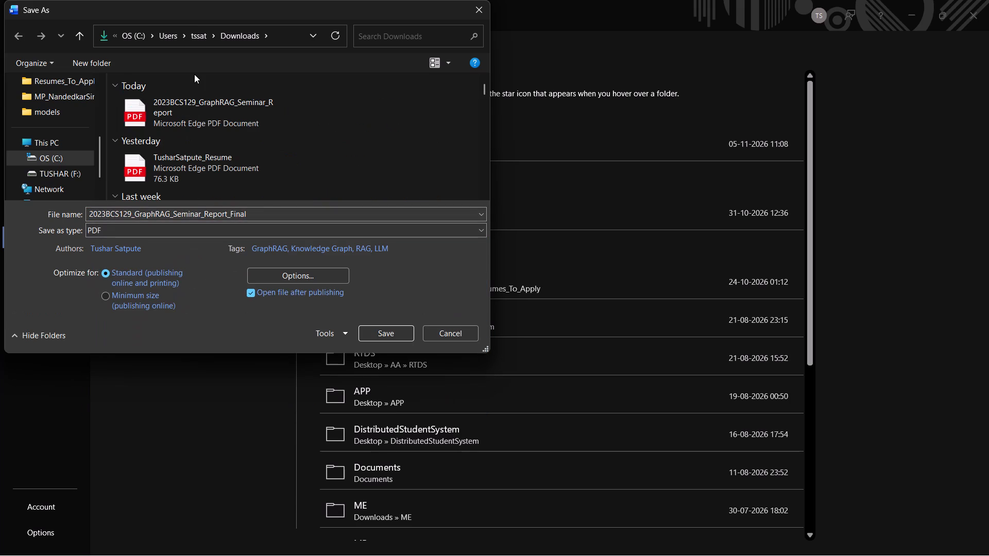
left_click(207, 116)
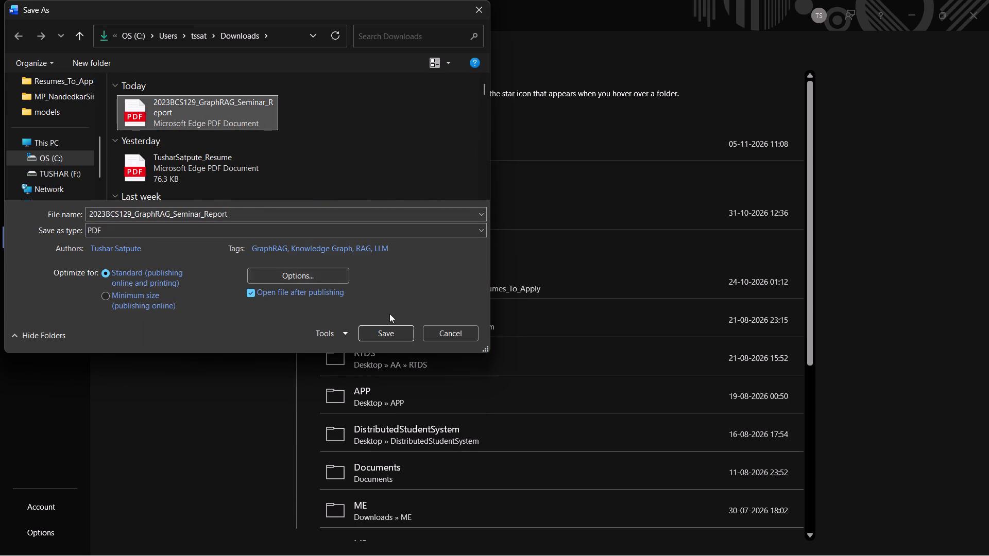
left_click(388, 330)
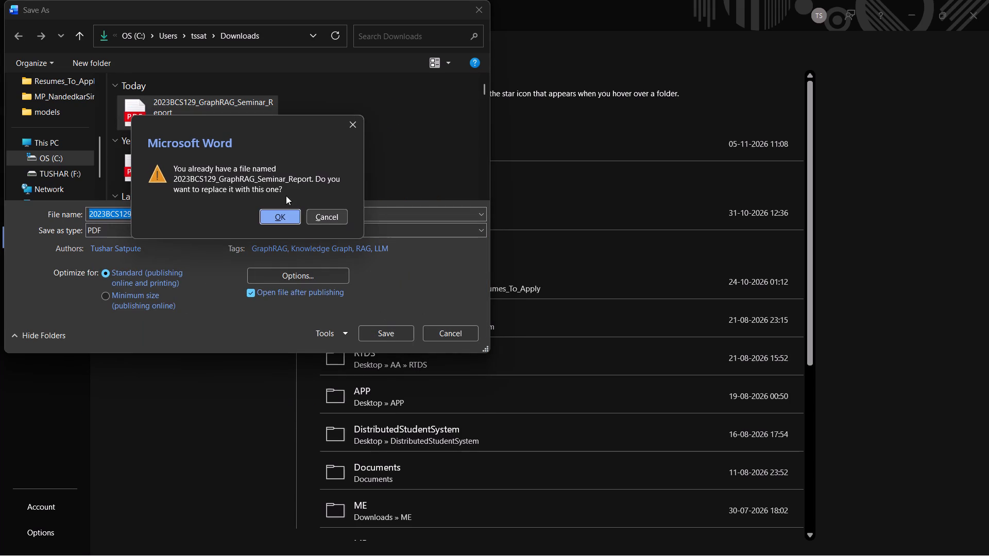
left_click(280, 217)
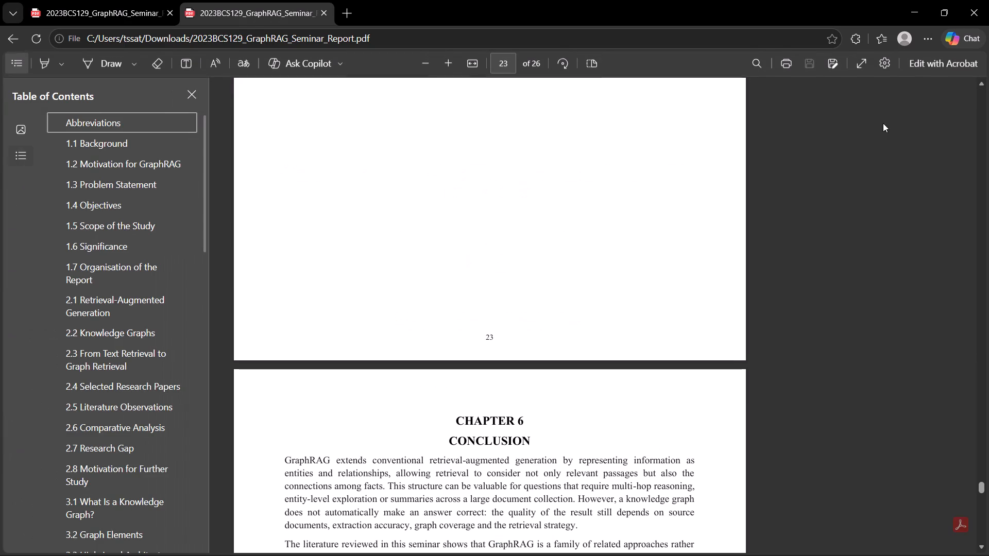
Close the exported report's PDF tabs and the Edge window to return to the Word document.
left_click(165, 13)
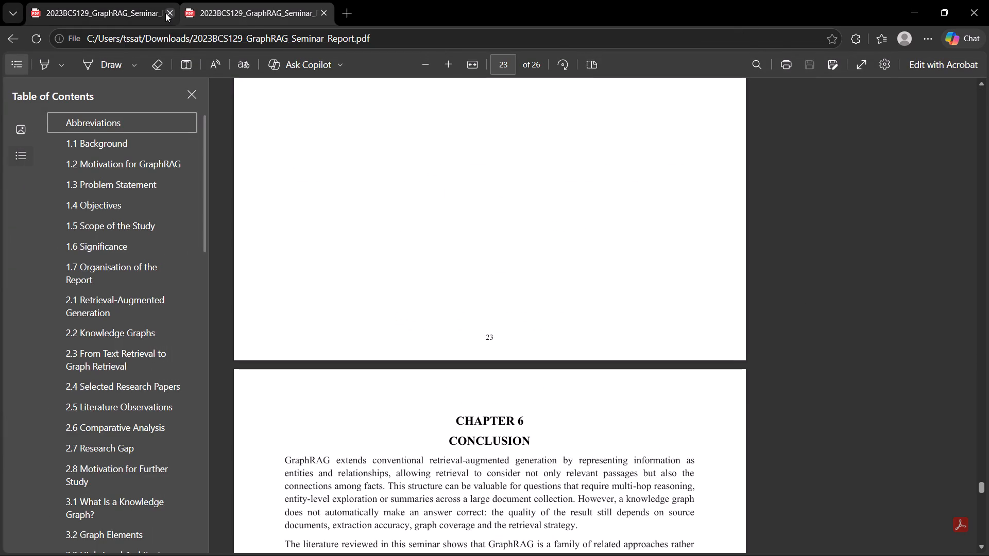
left_click(974, 10)
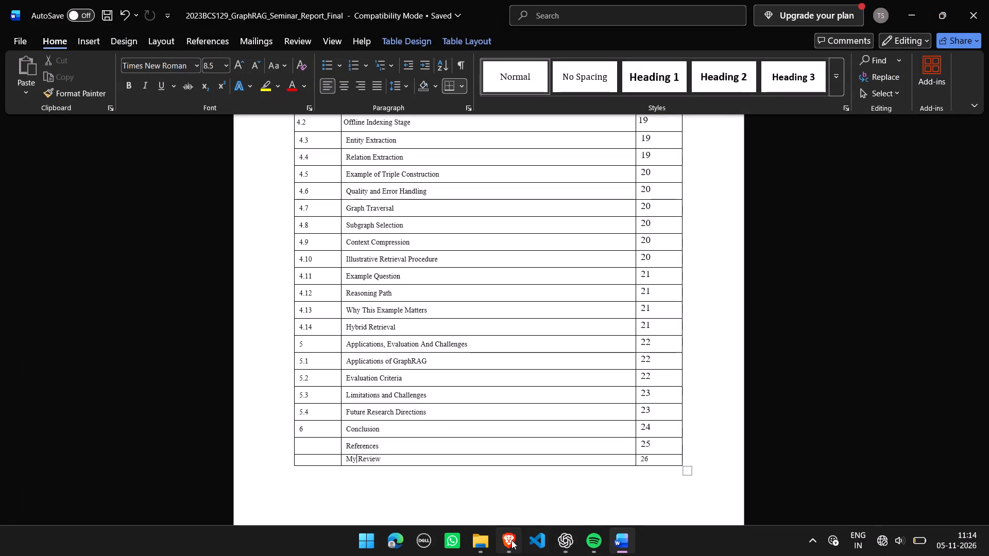